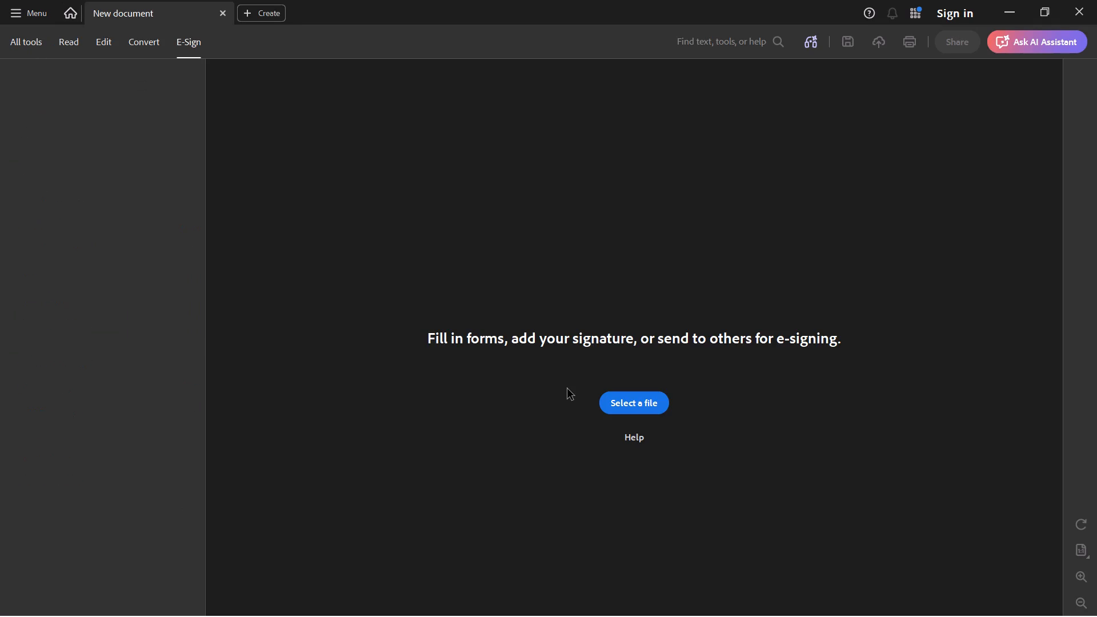
In Adobe Acrobat, open the file chooser for picking a PDF to fill in or e-sign.
left_click(622, 394)
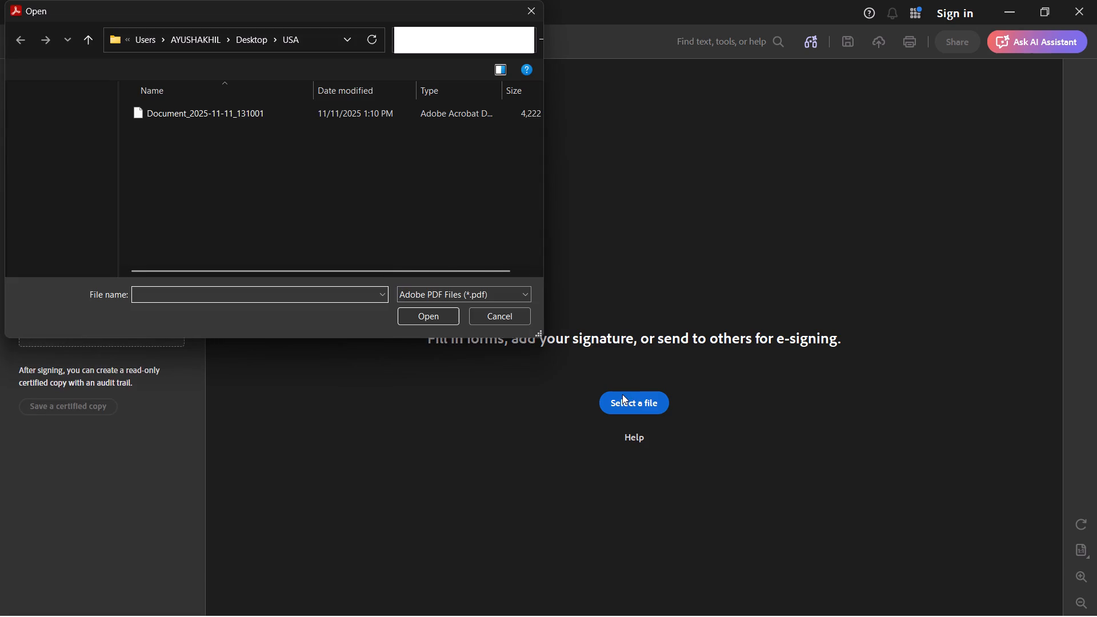
Open Document_2025-11-11_131001 from the USA folder in Acrobat for filling and signing.
left_click(214, 114)
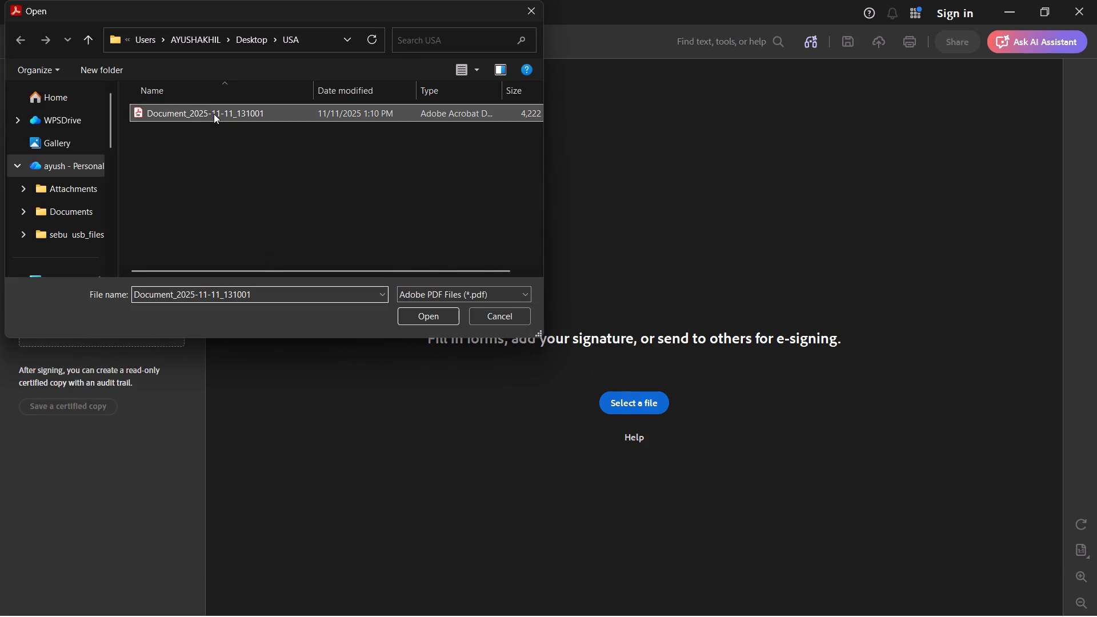
left_click(417, 322)
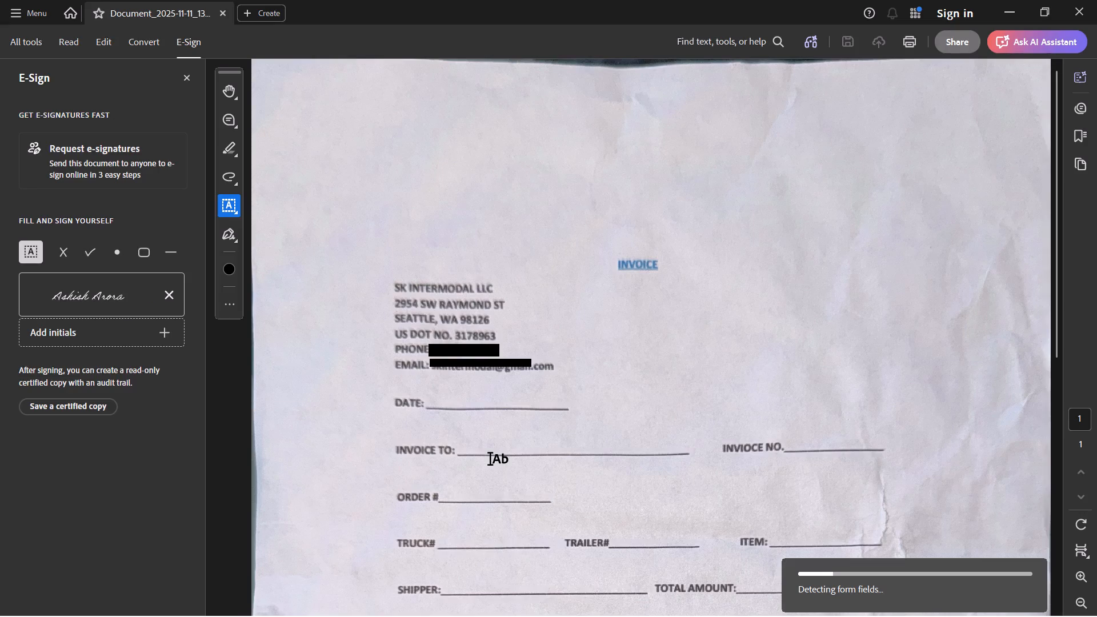
Fill in the invoice's DATE field with 11/05/2026, enlarge the text and align it on the line.
scroll(492, 458, "down", 1)
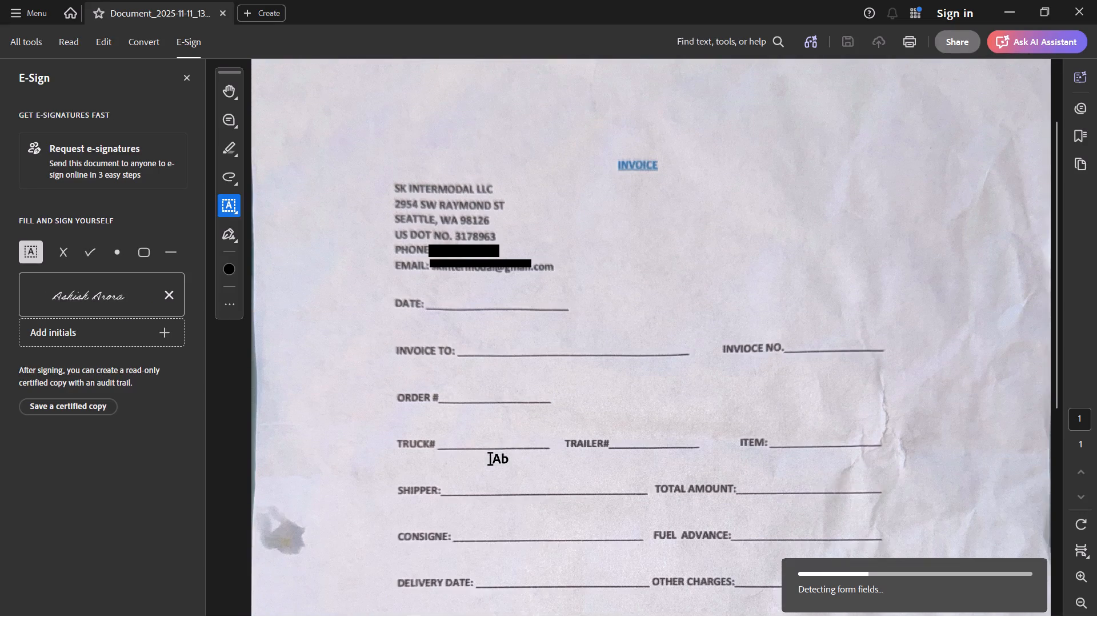
left_click(437, 302)
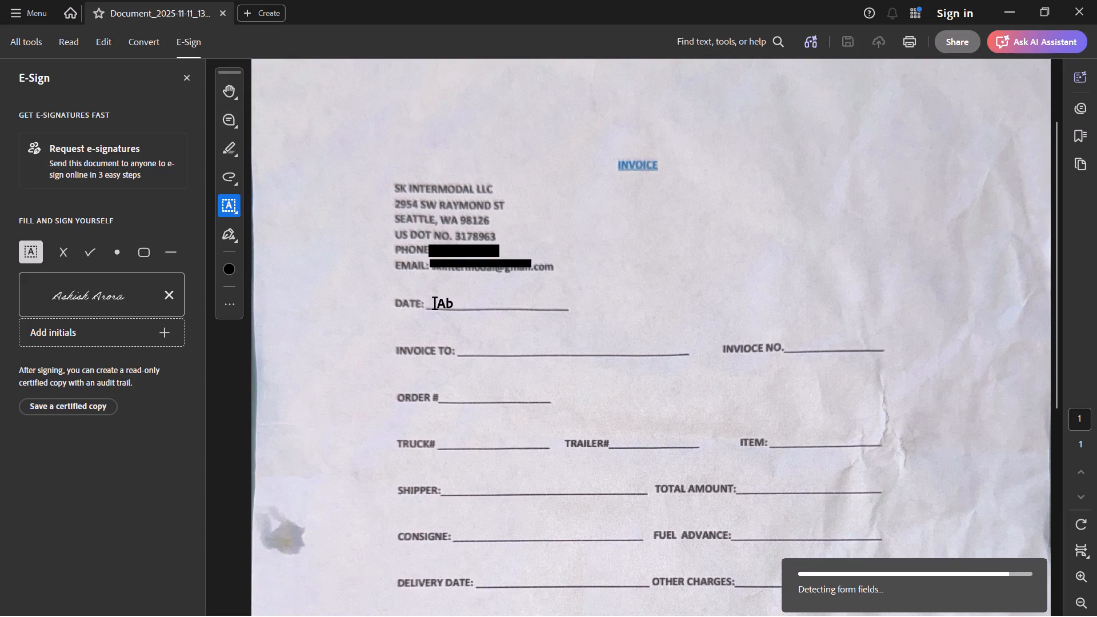
left_click(437, 302)
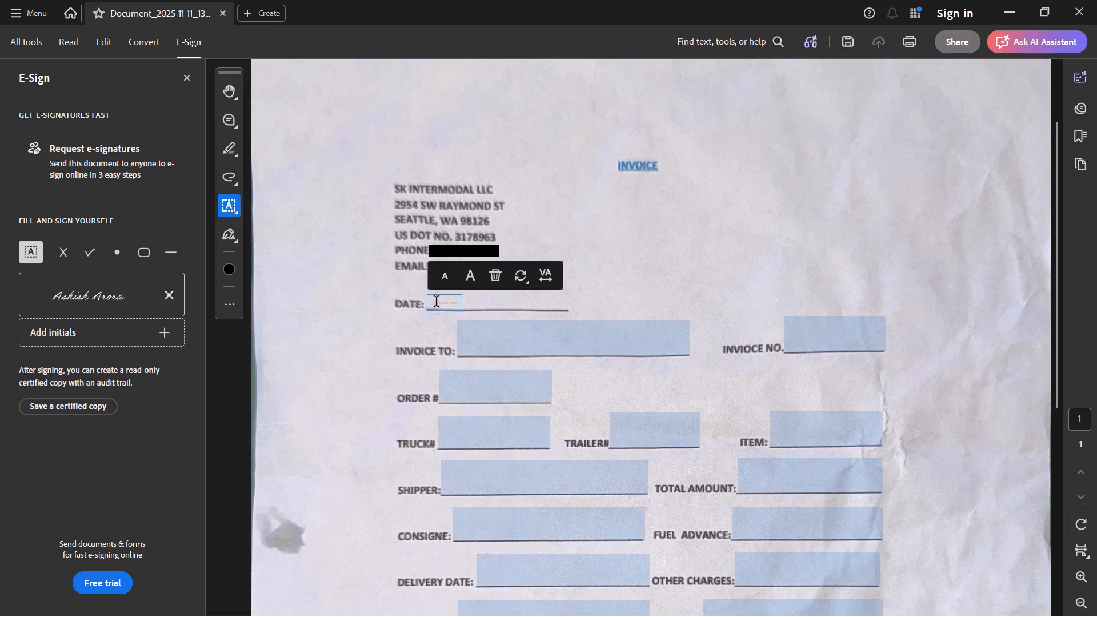
type("11/05/")
type("2026")
triple_click(466, 274)
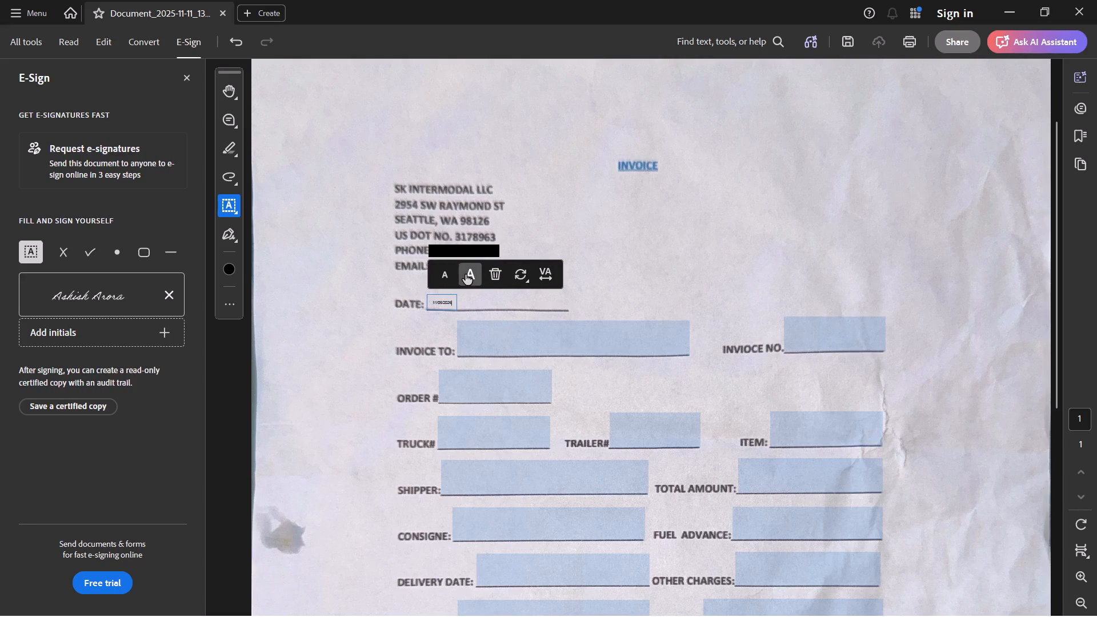
triple_click(466, 274)
triple_click(466, 274)
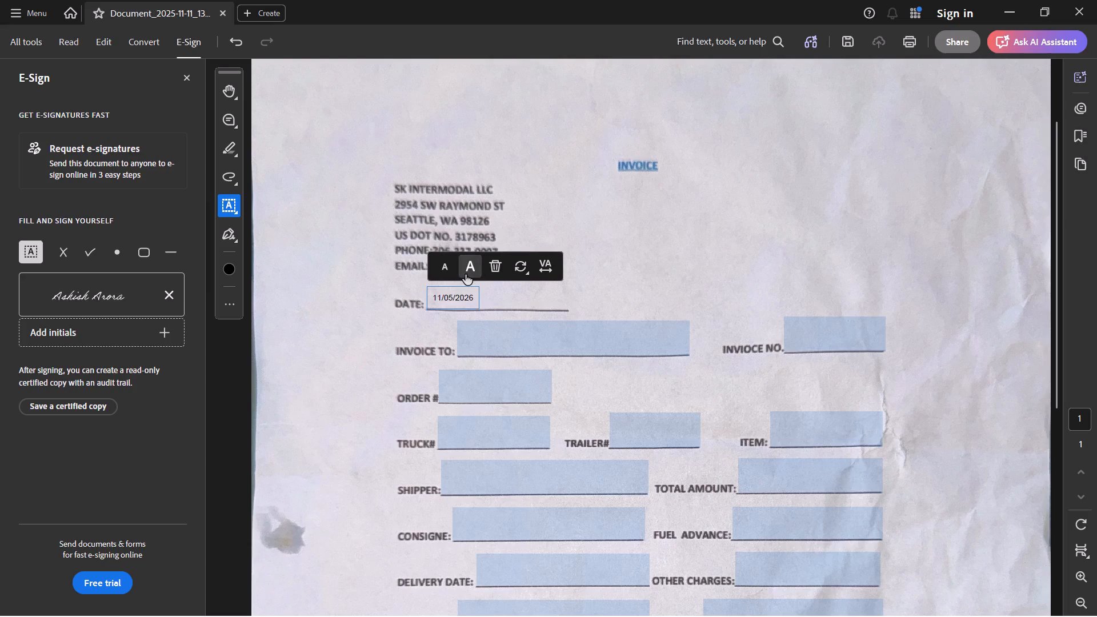
triple_click(466, 274)
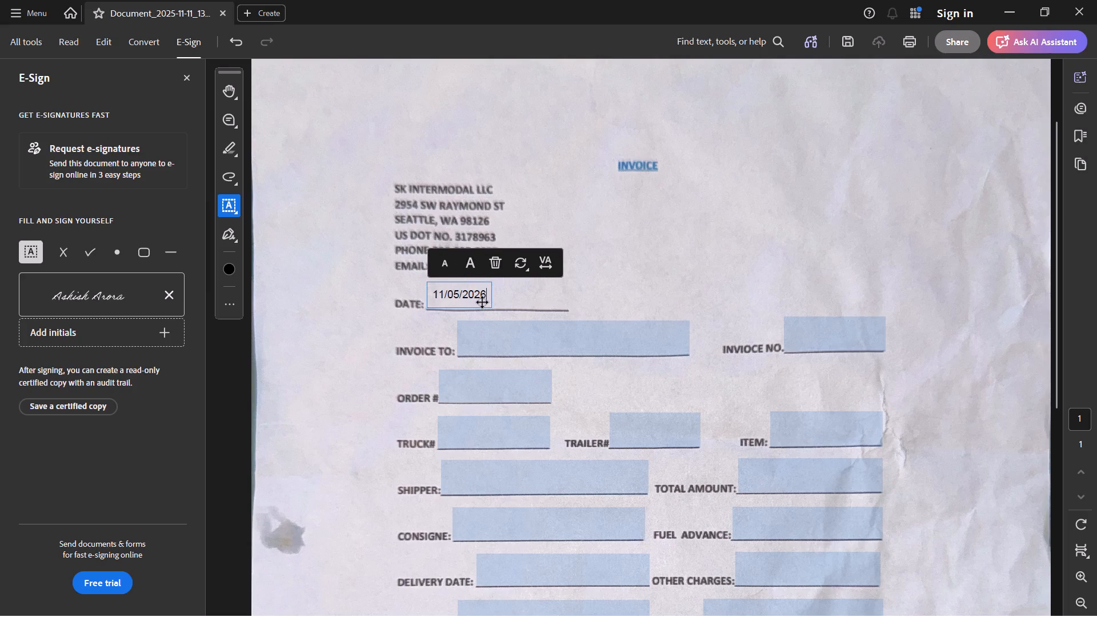
left_click_drag(483, 303, 482, 311)
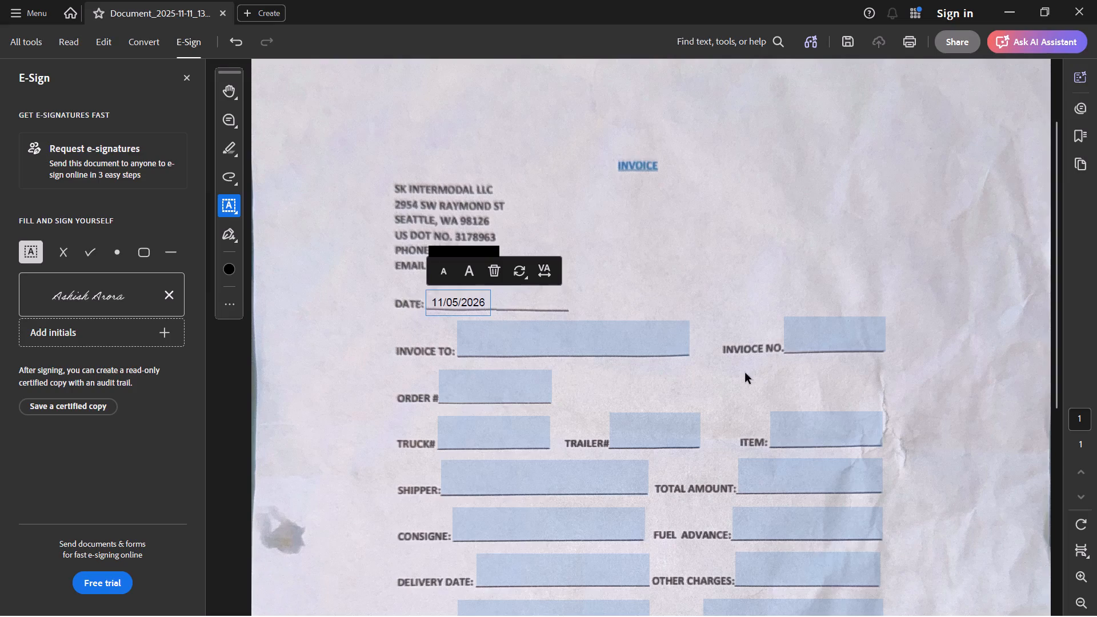
Fill in the invoice number field with 1575, enlarge the text and align it on the line.
left_click(795, 347)
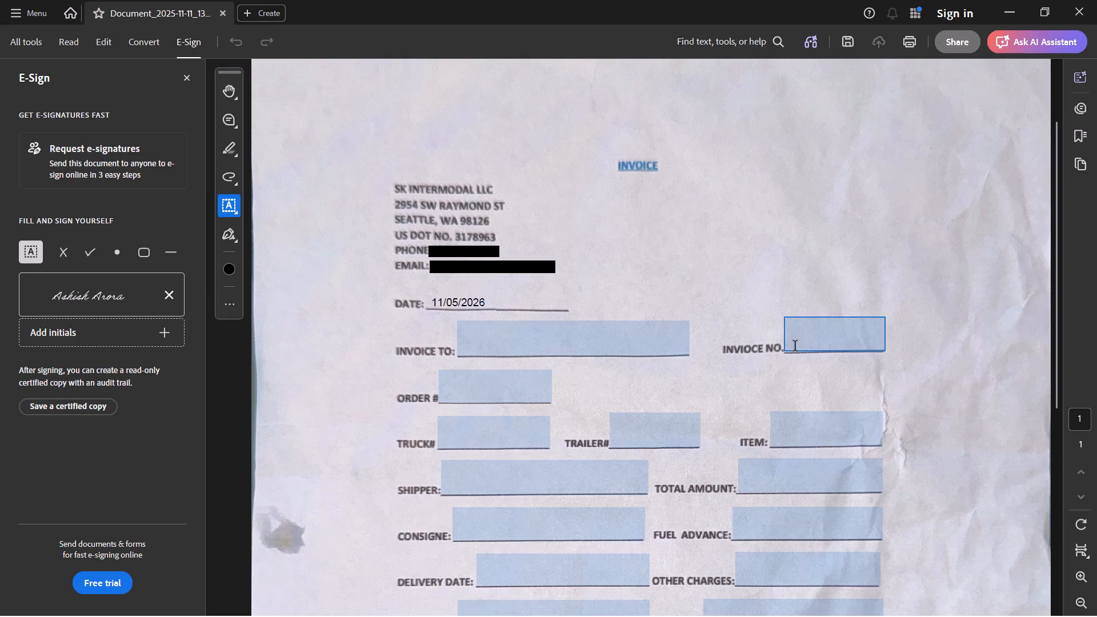
left_click(795, 347)
left_click(795, 347)
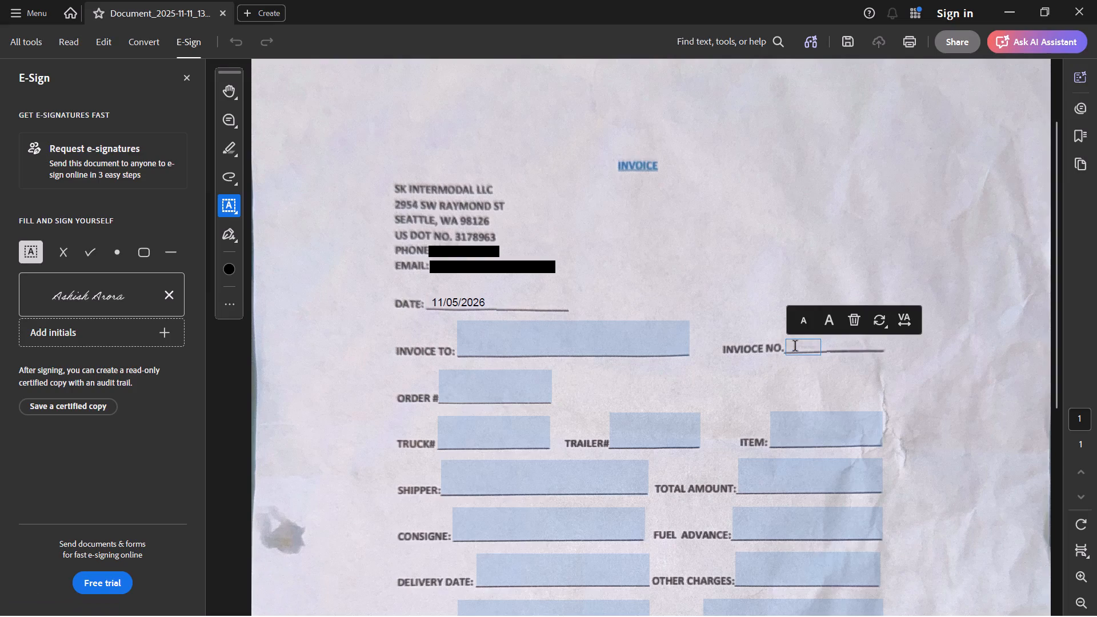
key("1")
type("575")
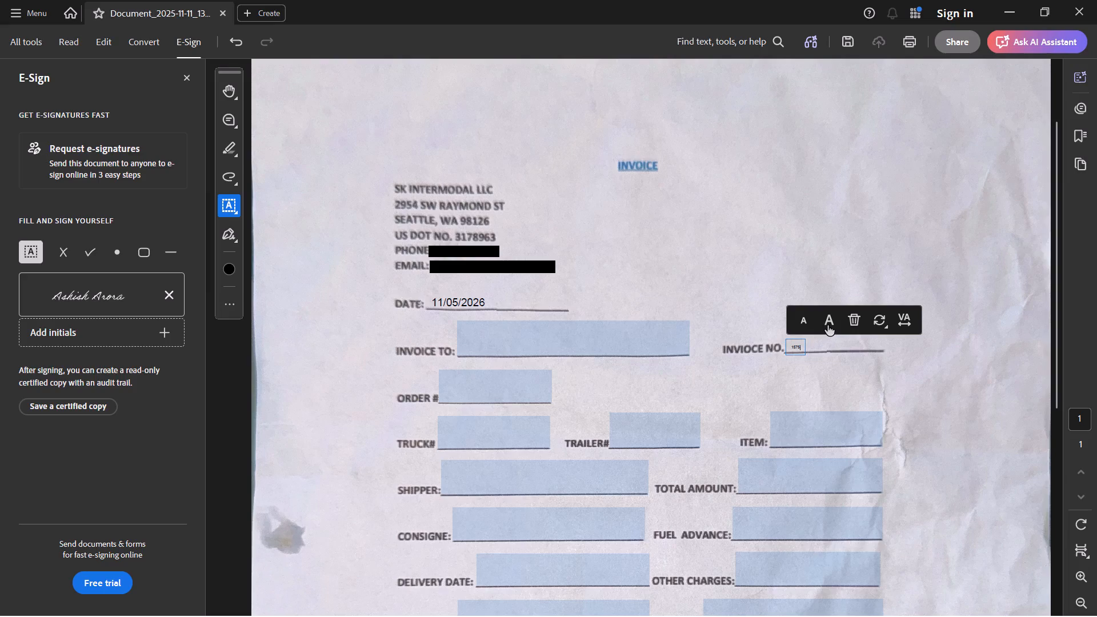
triple_click(829, 325)
triple_click(829, 325)
left_click(829, 325)
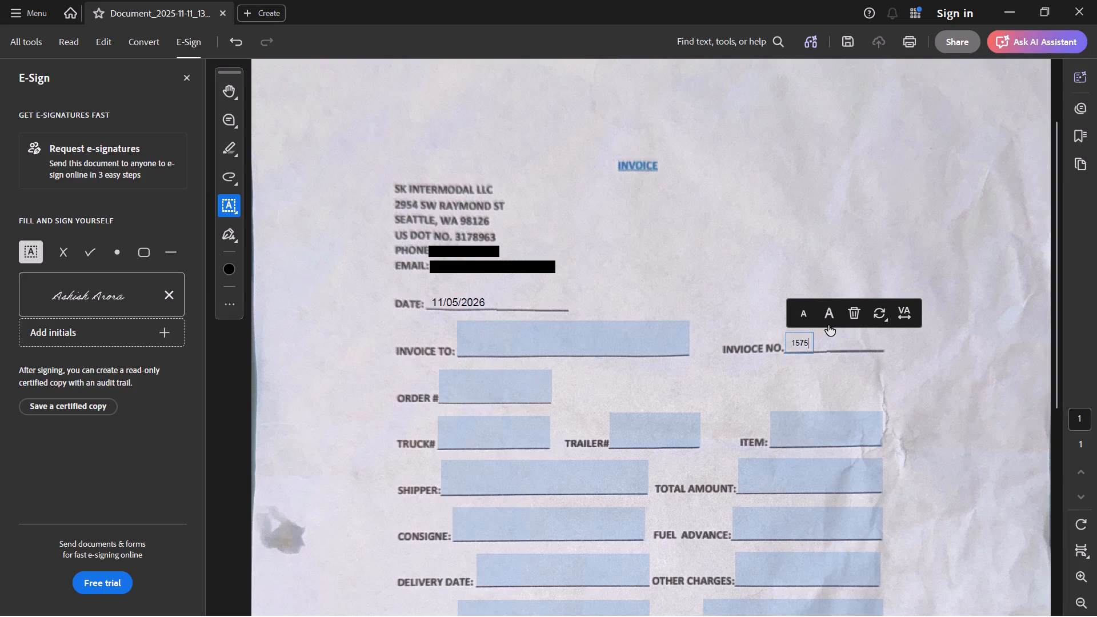
triple_click(828, 313)
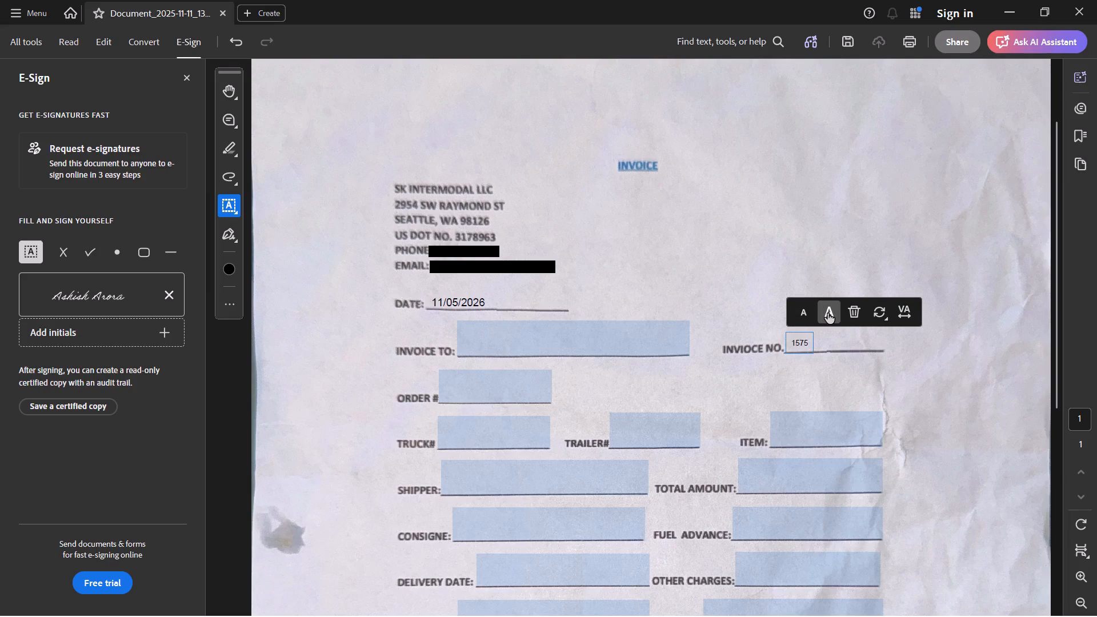
triple_click(828, 313)
double_click(828, 313)
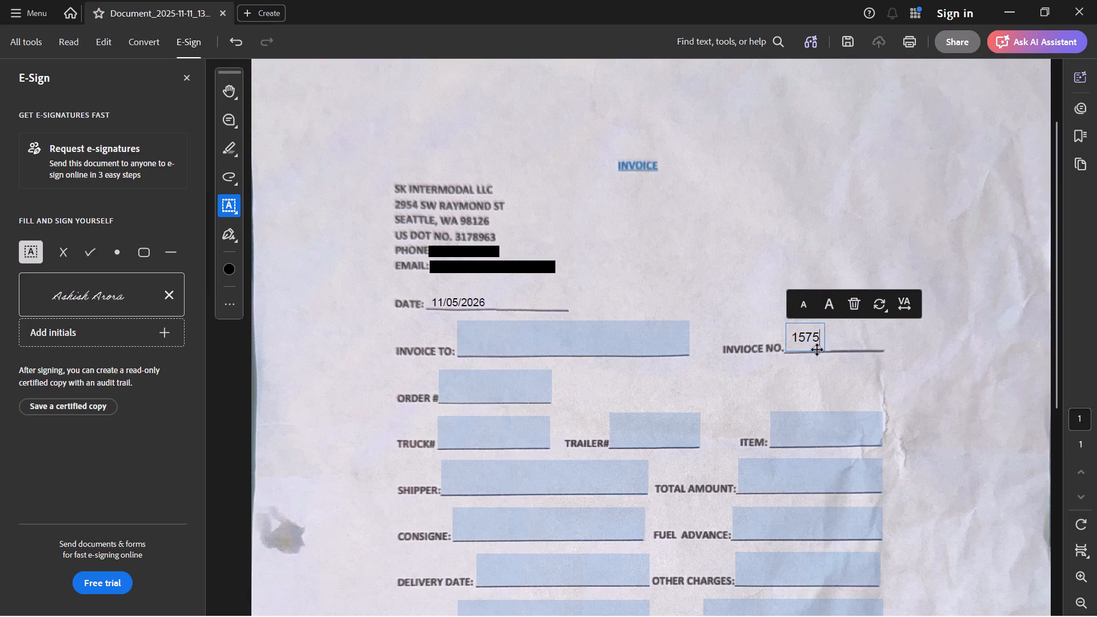
left_click_drag(818, 346, 815, 357)
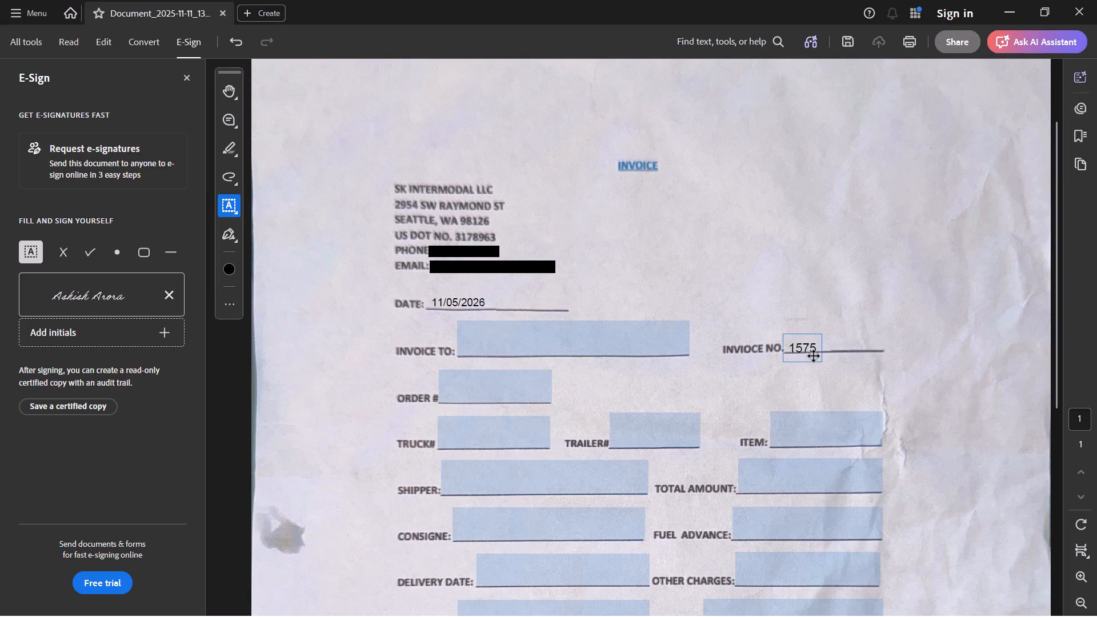
left_click_drag(815, 357, 815, 355)
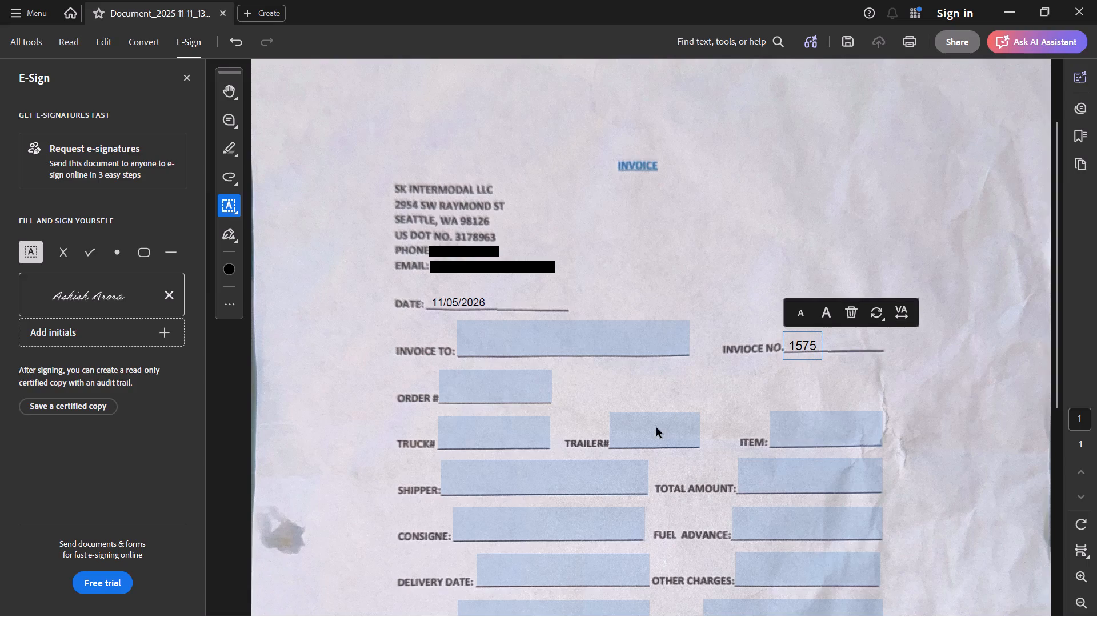
Fill in the TRAILER# field with 0009, enlarge the text and align it on the line.
double_click(617, 442)
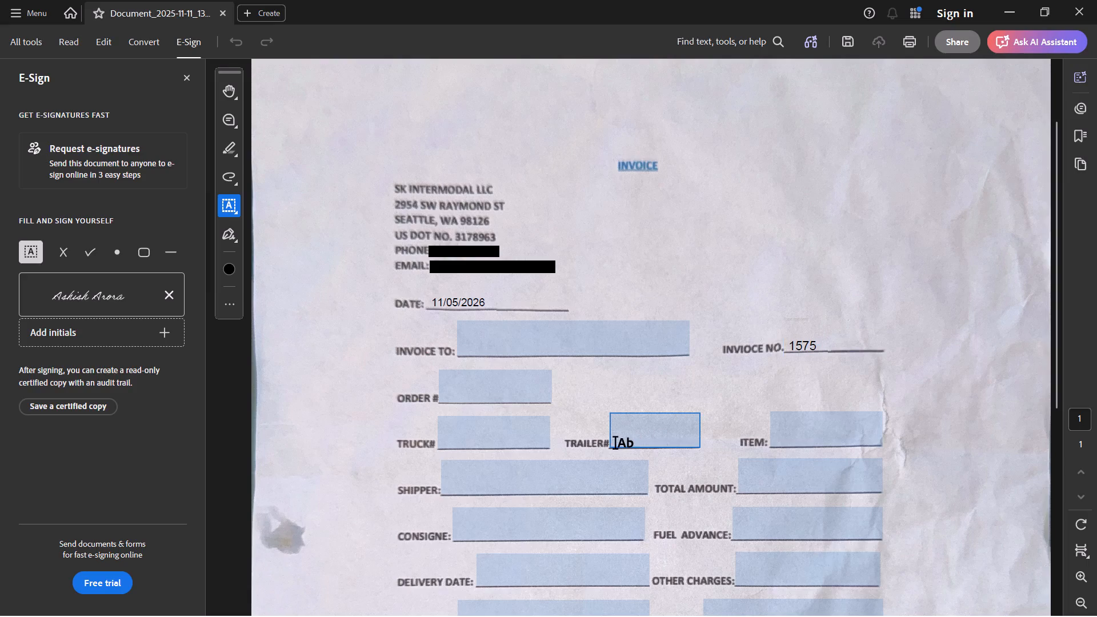
left_click(617, 442)
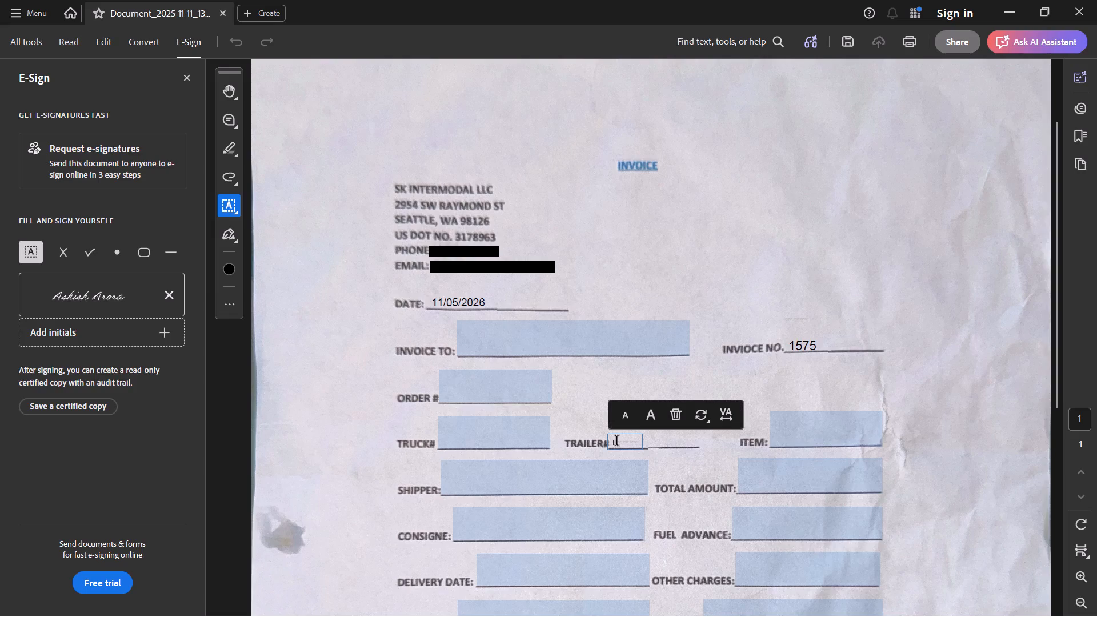
type("000")
key("9")
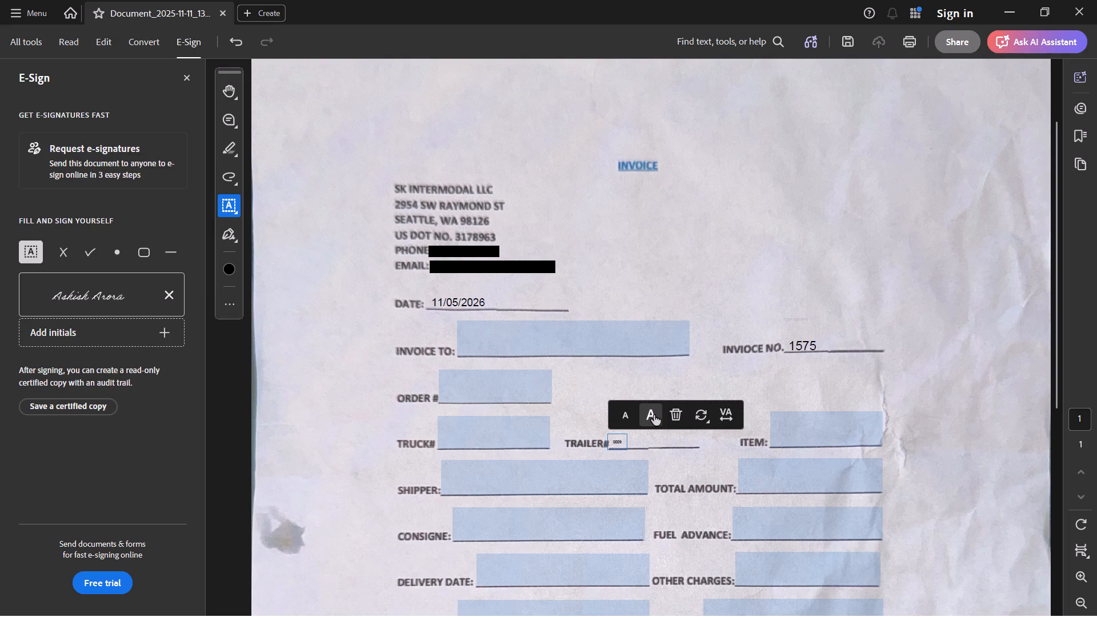
triple_click(656, 414)
triple_click(656, 414)
triple_click(656, 414)
left_click(656, 414)
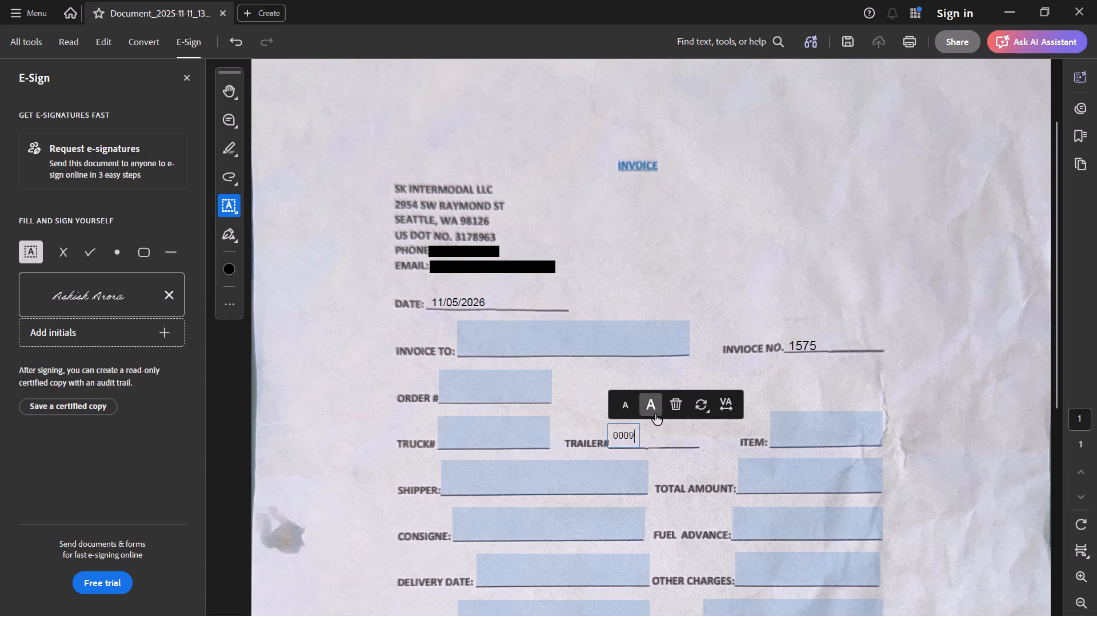
left_click(656, 414)
left_click(656, 414)
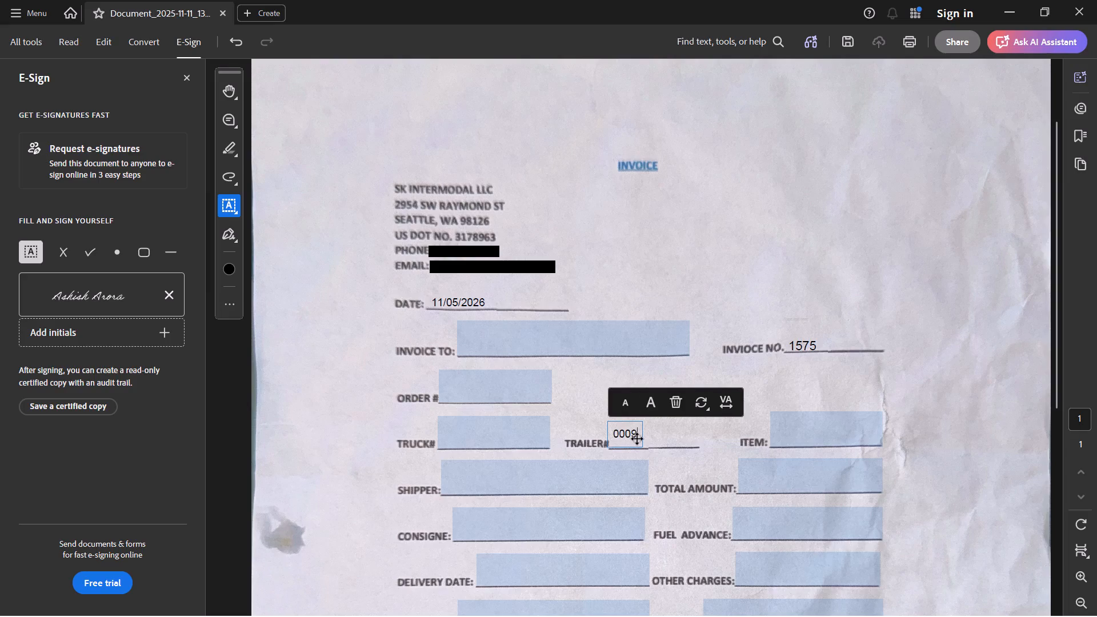
left_click_drag(638, 440, 641, 449)
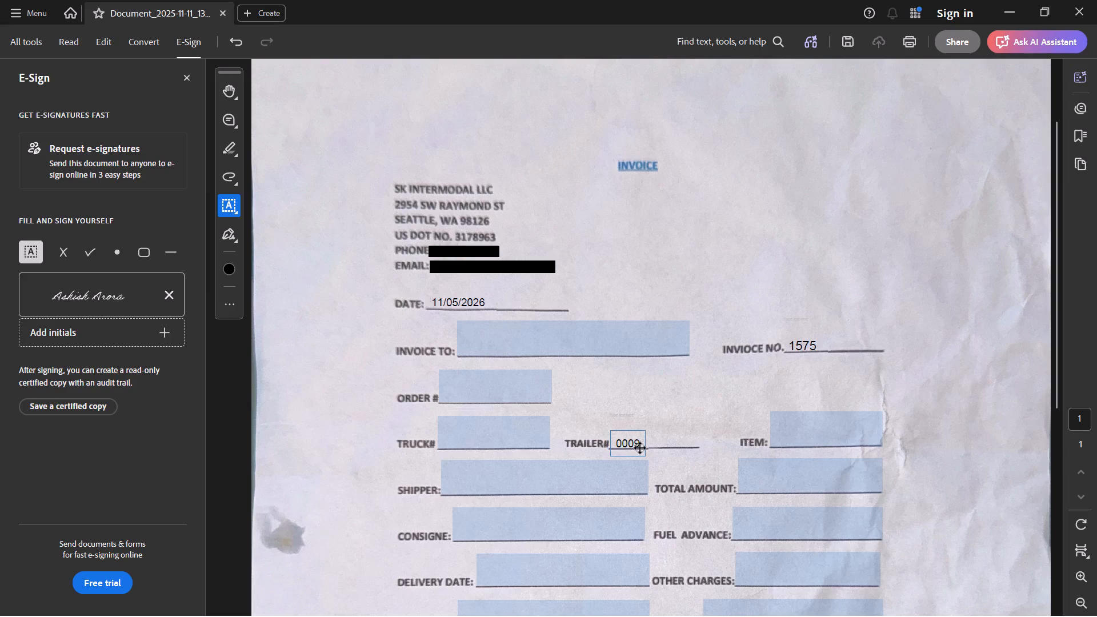
left_click_drag(641, 449, 641, 447)
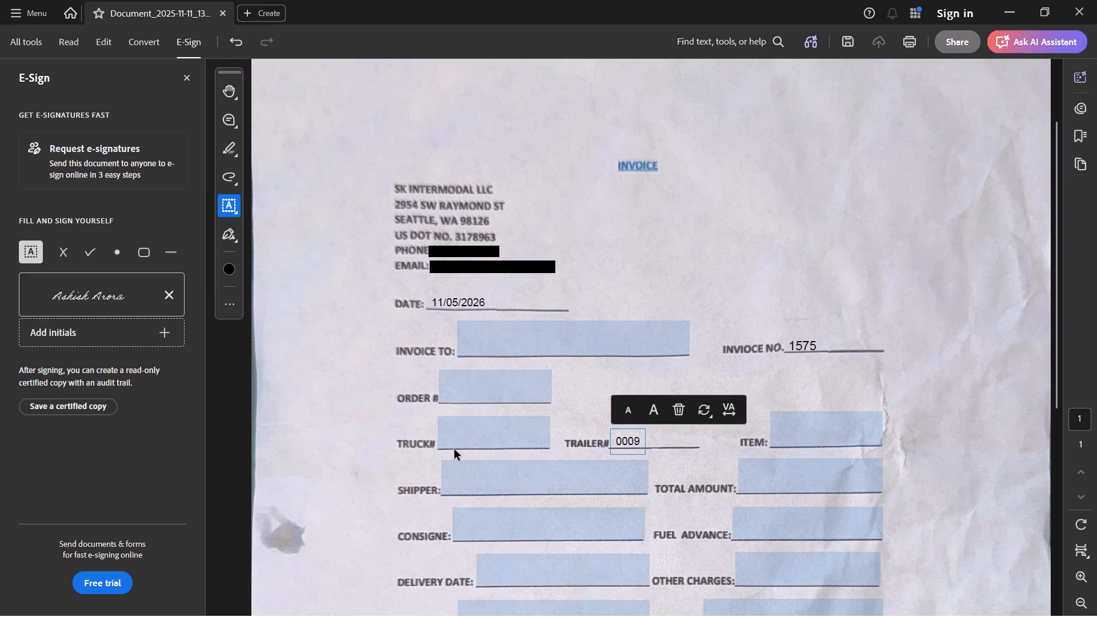
Fill in the TRUCK# field with 780, enlarge the text and align it on the line.
left_click(446, 442)
left_click(446, 442)
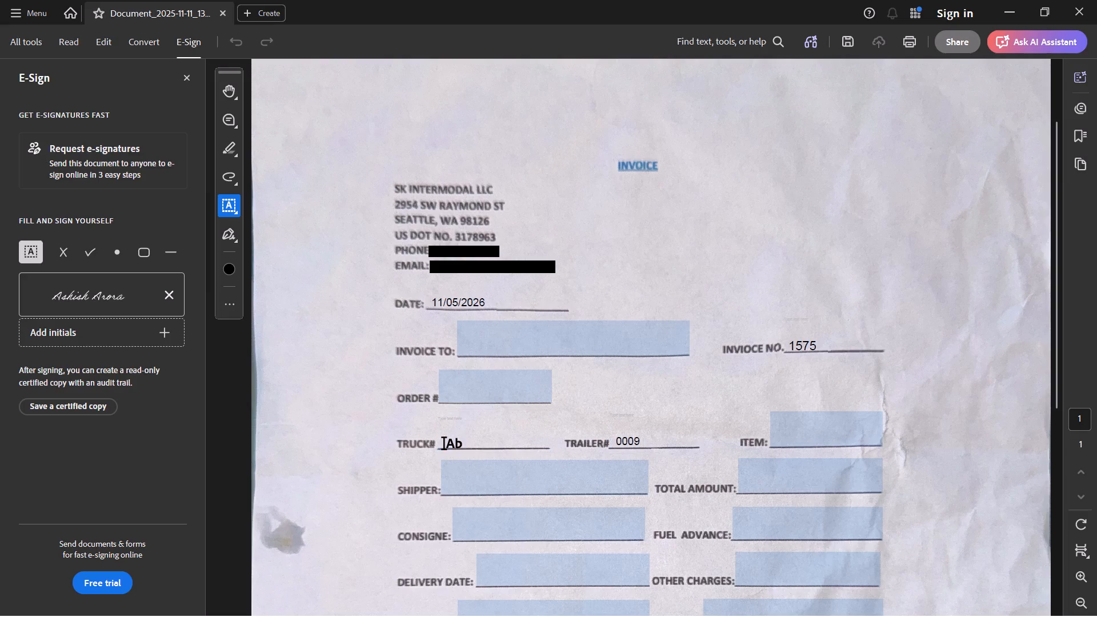
left_click(446, 442)
type("780")
triple_click(478, 413)
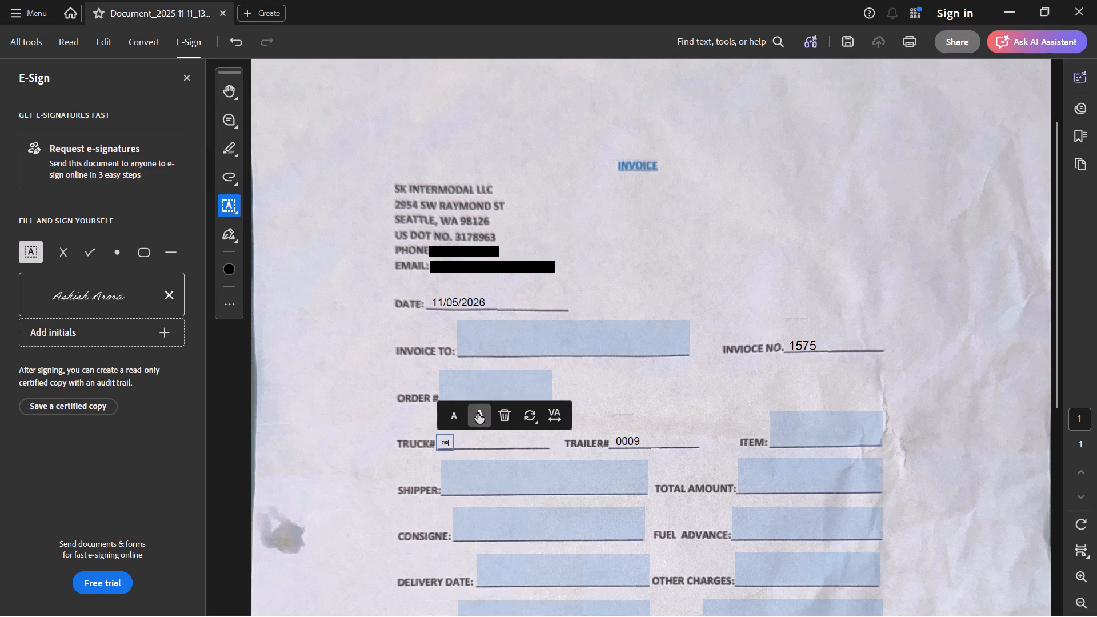
triple_click(478, 413)
triple_click(478, 413)
double_click(478, 413)
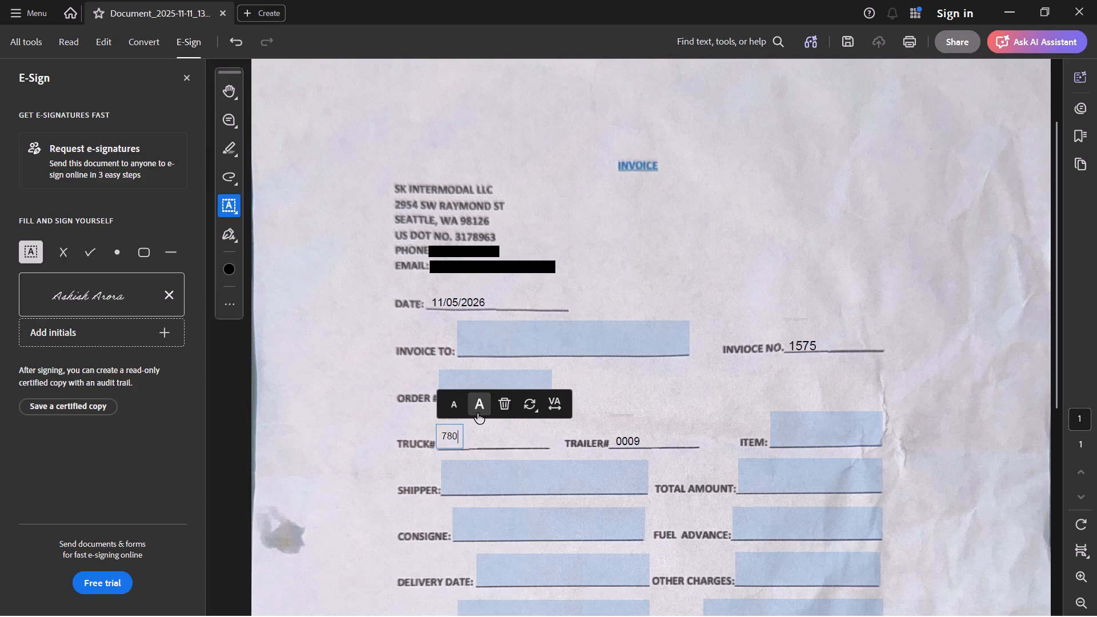
left_click(480, 405)
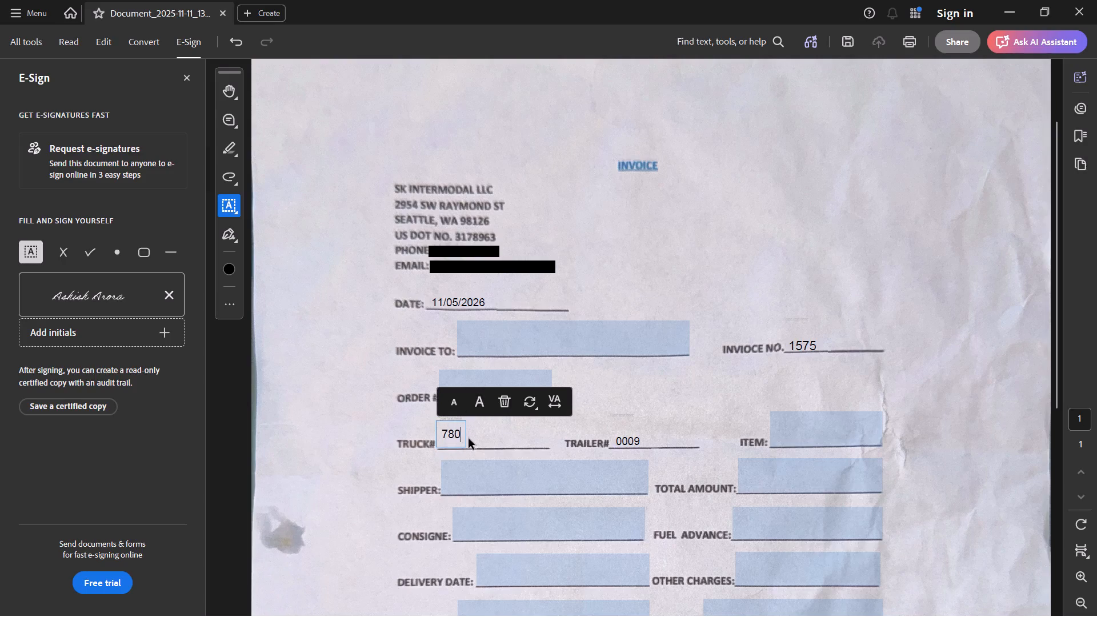
left_click_drag(460, 442, 462, 450)
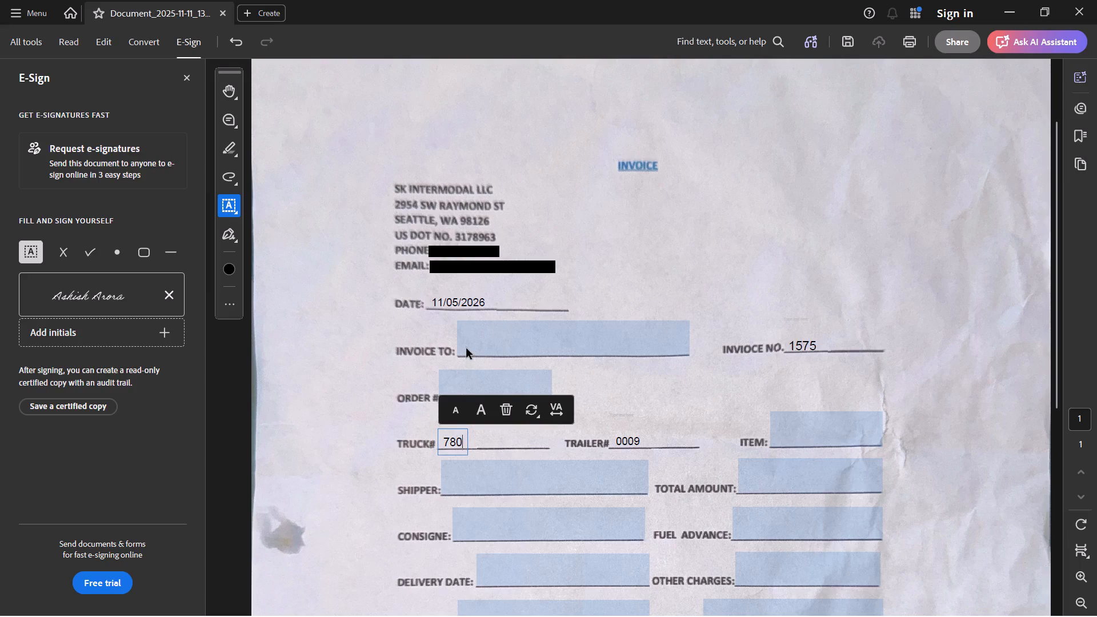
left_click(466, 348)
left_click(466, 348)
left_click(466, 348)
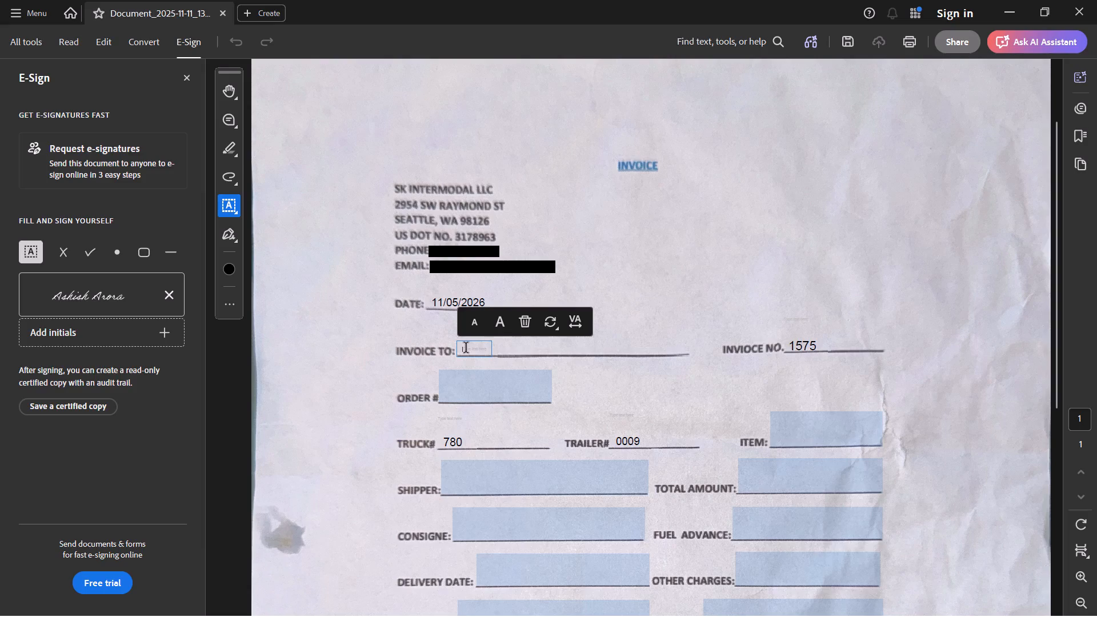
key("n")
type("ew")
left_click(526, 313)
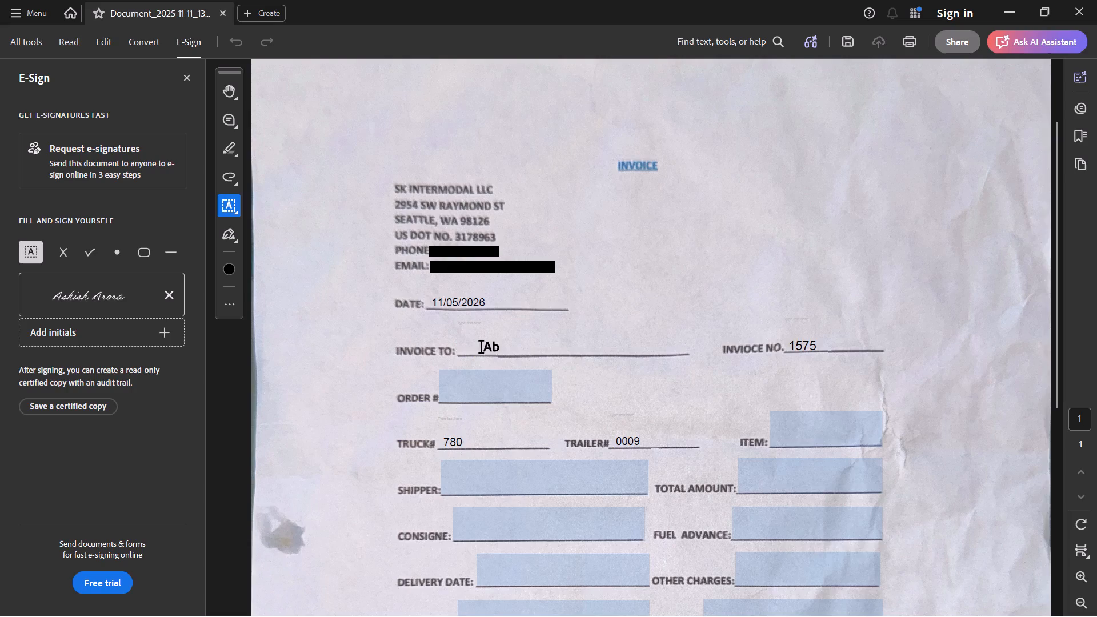
Fill in the INVOICE TO field with New England Expeditors.
left_click(467, 347)
key("n")
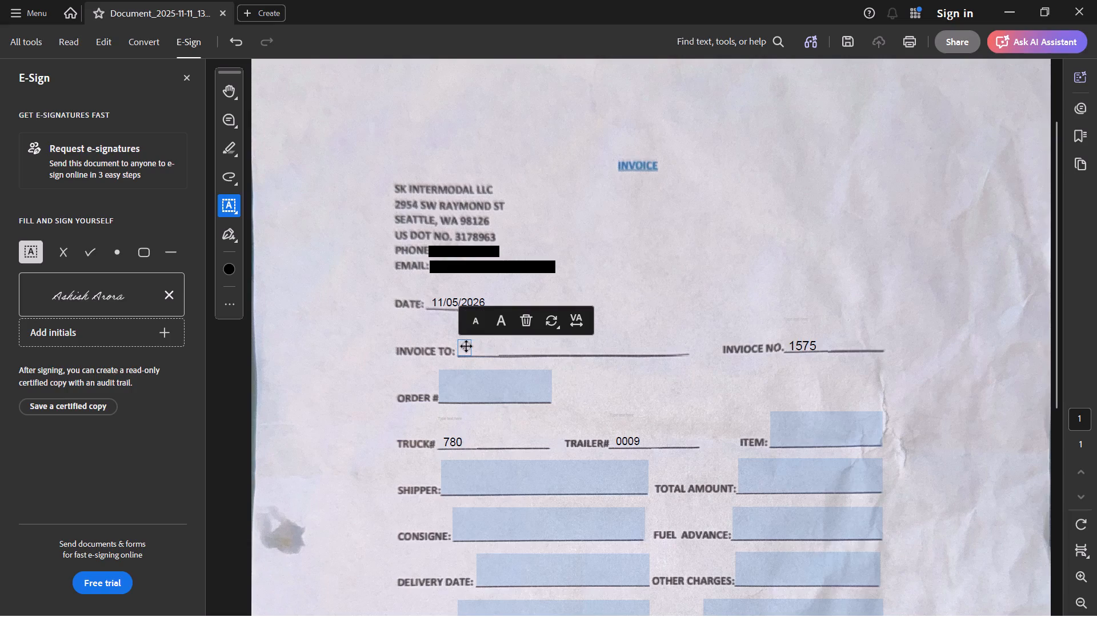
type("ew")
key("BackSpace")
key("BackSpace")
key("BackSpace")
type("ew")
key("space")
type("ng")
type("land")
key("space")
type("xped")
type("itor")
key("r")
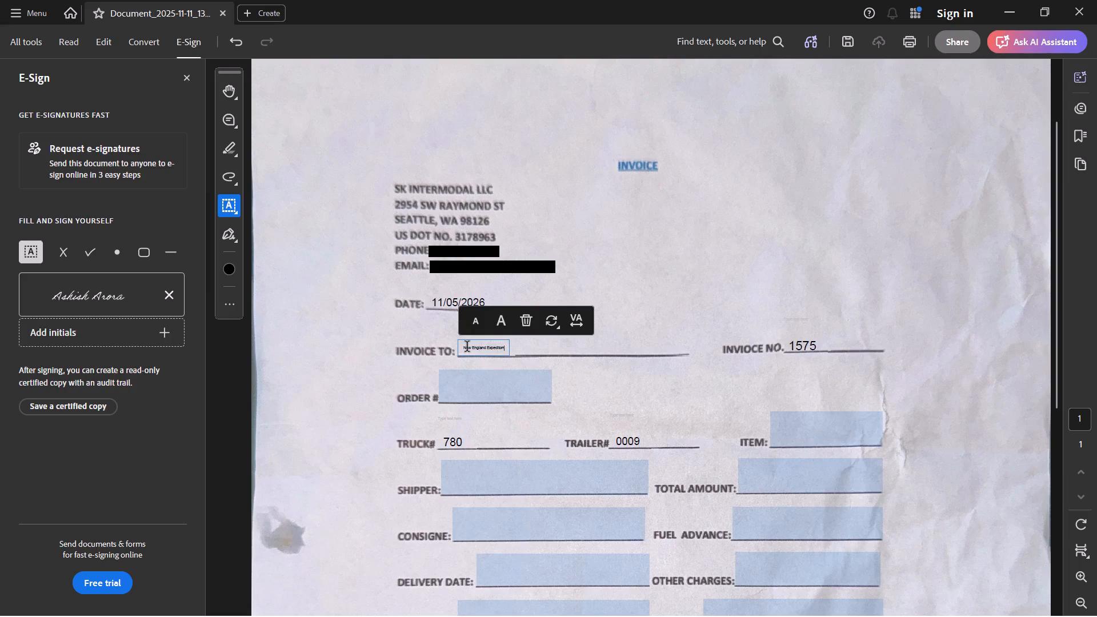
key("BackSpace")
key("s")
Enlarge the INVOICE TO text and align it on the line.
triple_click(506, 317)
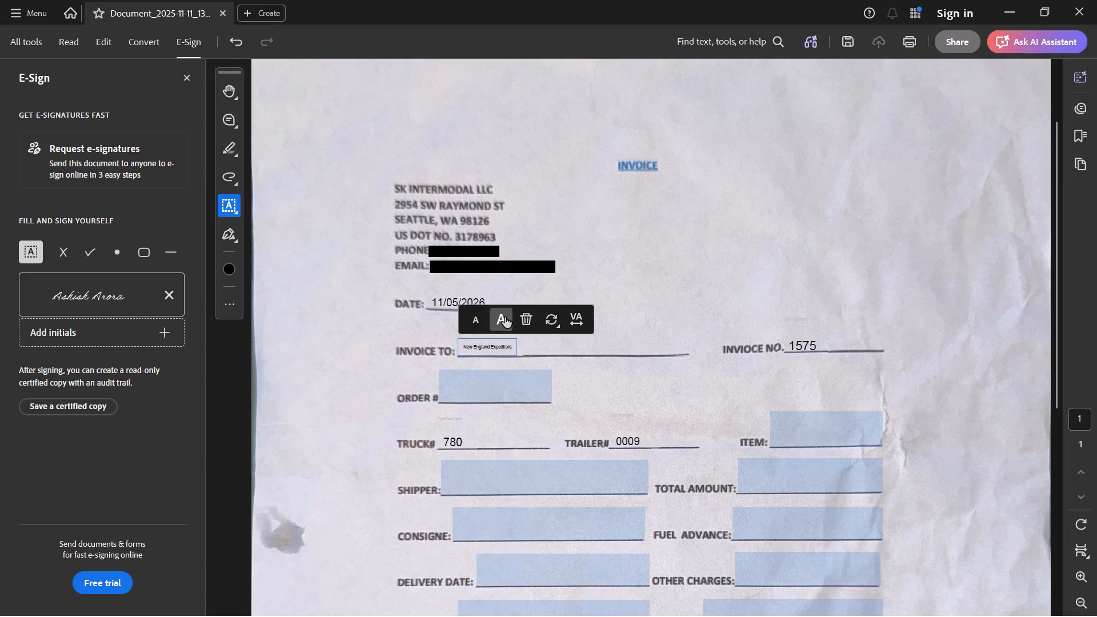
triple_click(506, 317)
double_click(506, 317)
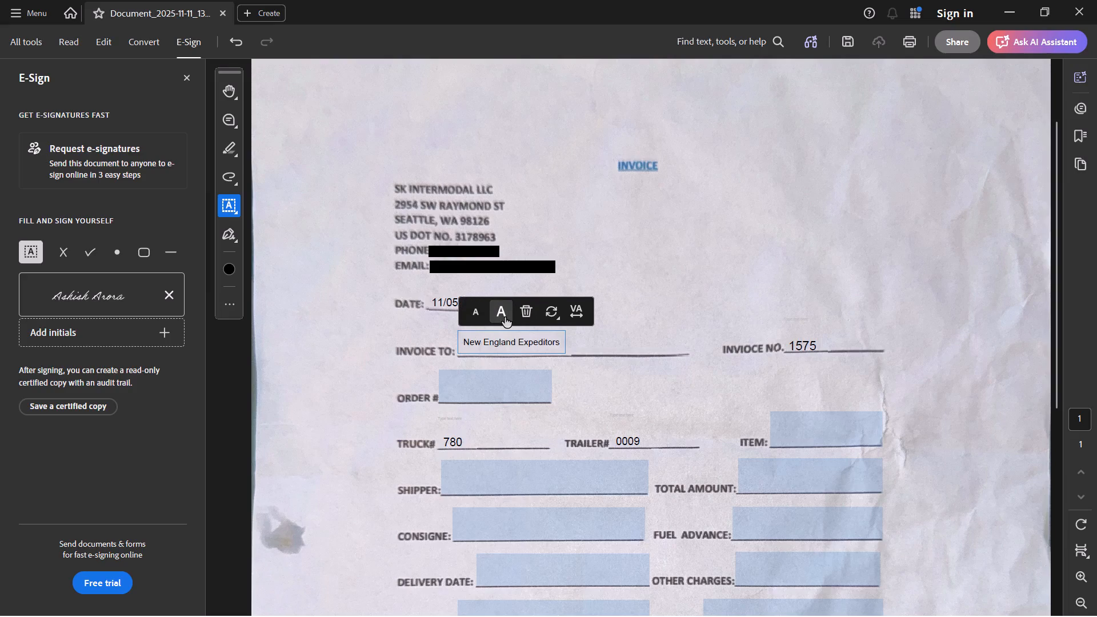
left_click(506, 317)
left_click(506, 317)
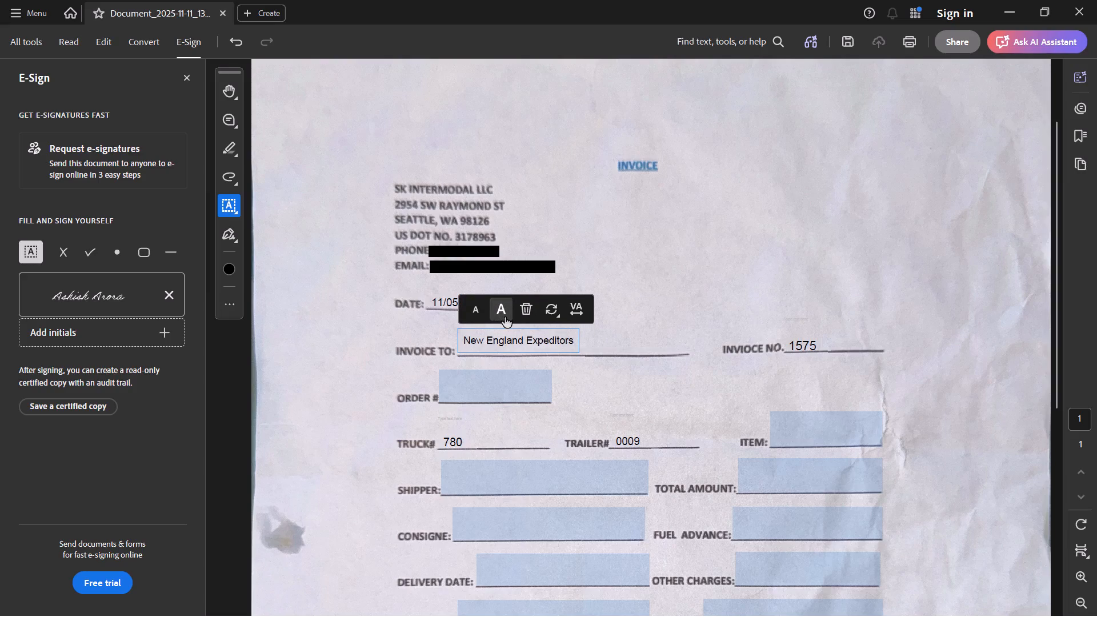
left_click(506, 317)
left_click(506, 317)
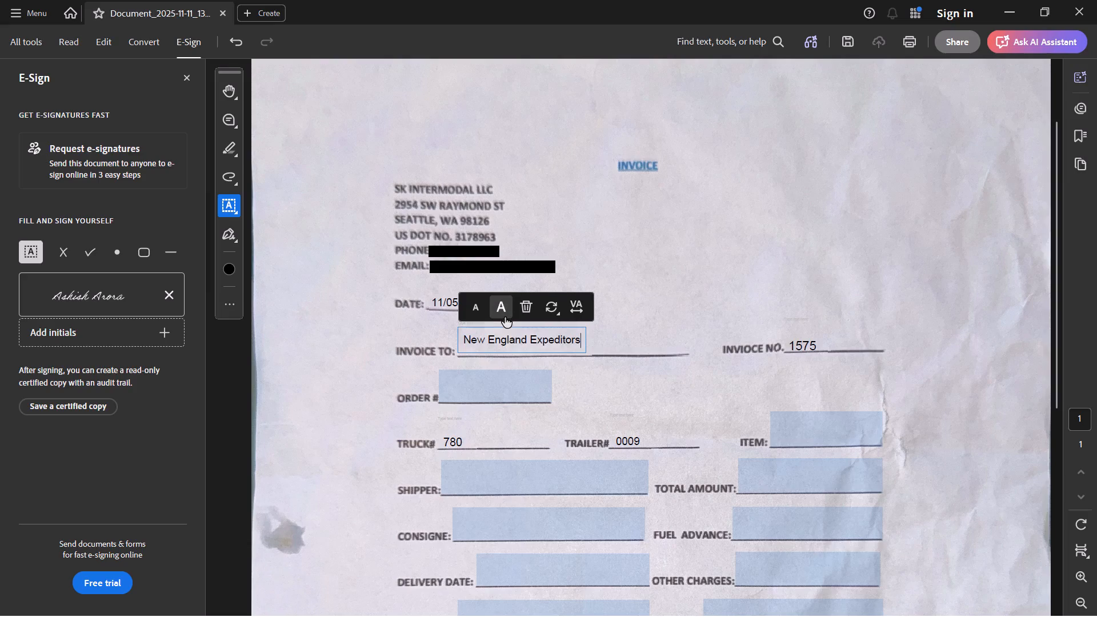
double_click(506, 313)
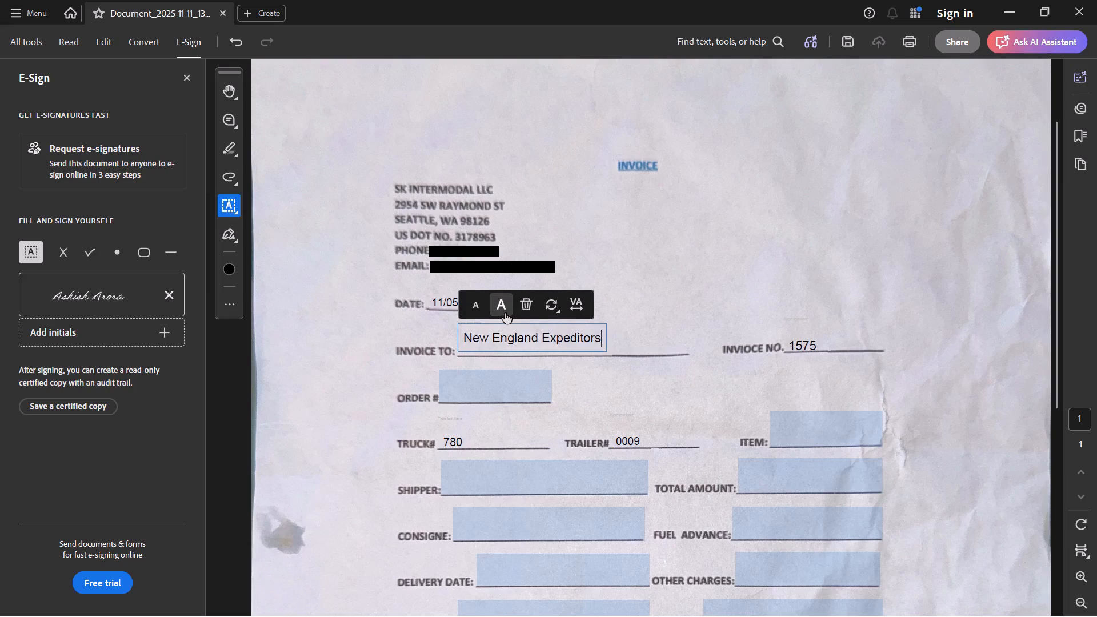
left_click(506, 313)
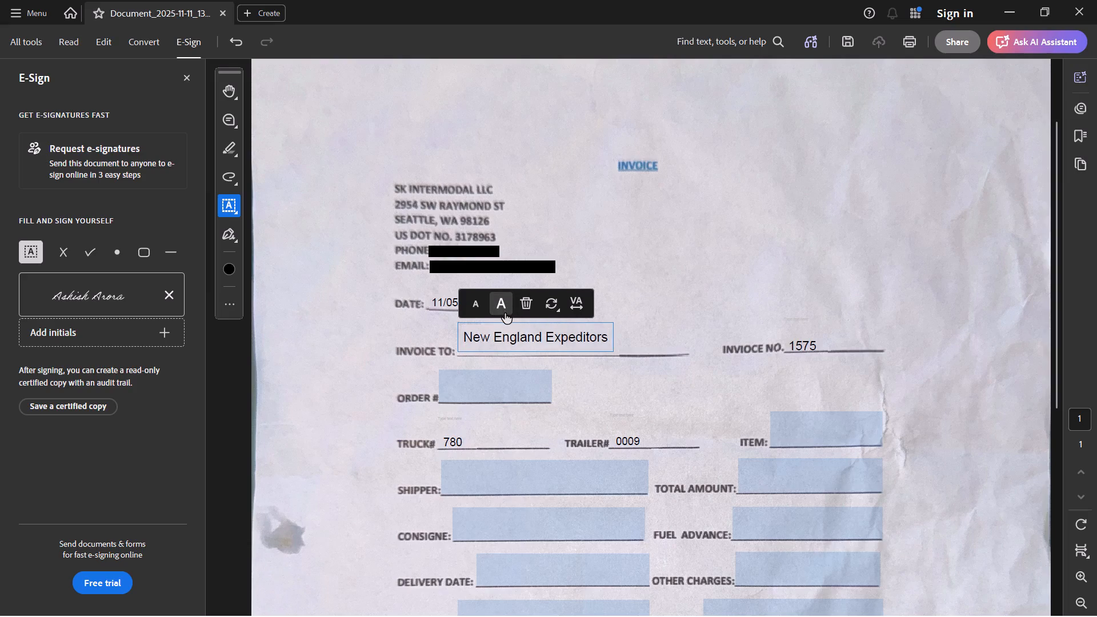
left_click_drag(595, 348, 594, 356)
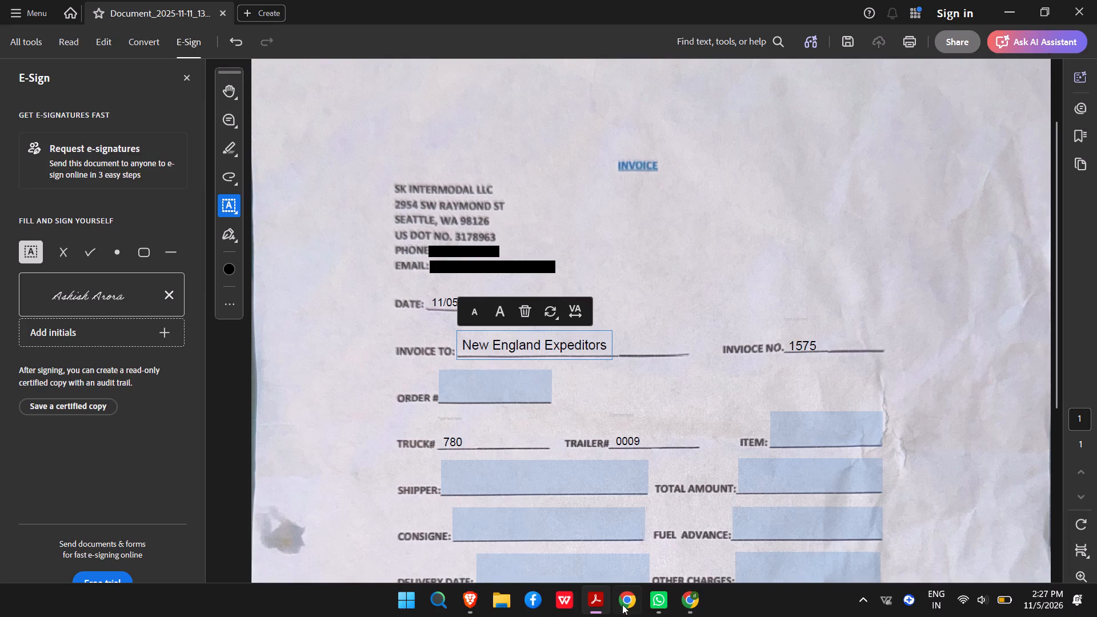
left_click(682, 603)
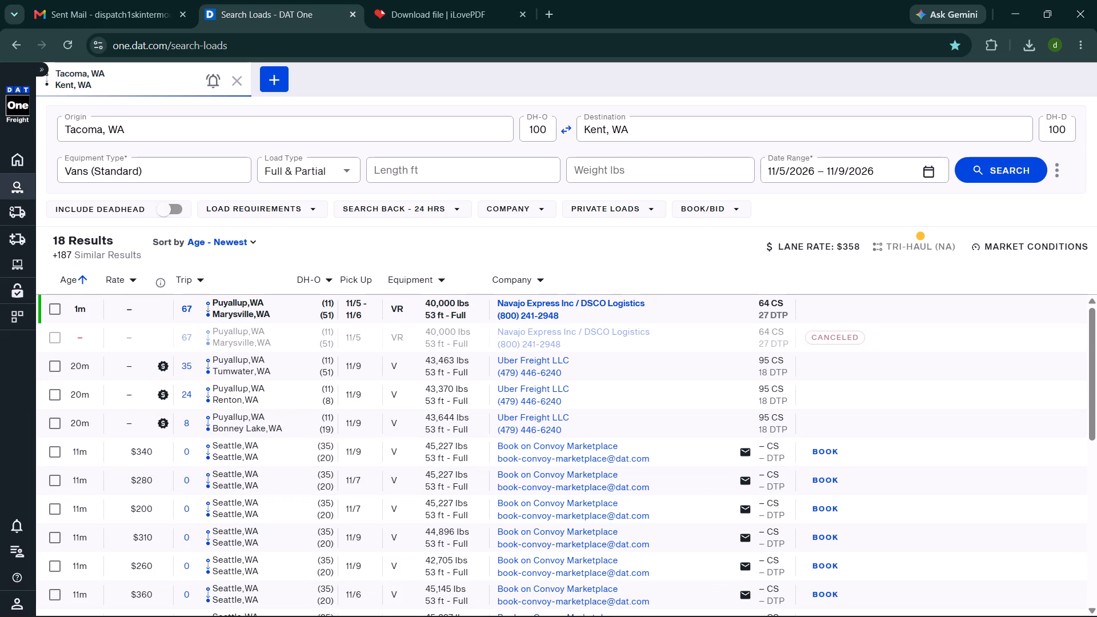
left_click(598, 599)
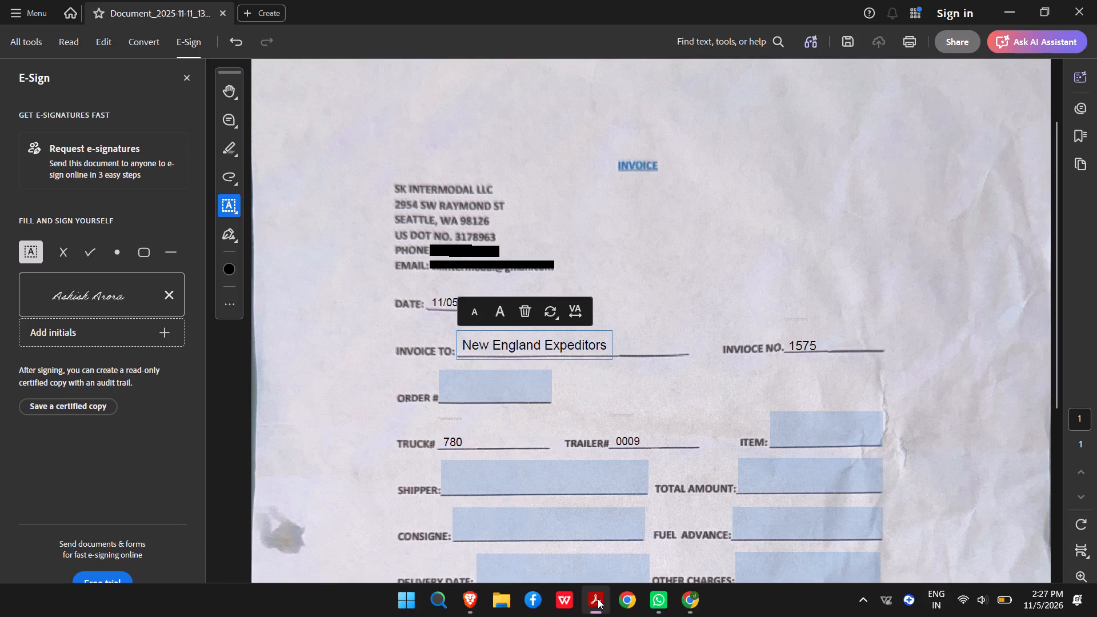
Fill in the ORDER # field with 10769, enlarge the text and align it on the line.
left_click(449, 400)
left_click(449, 400)
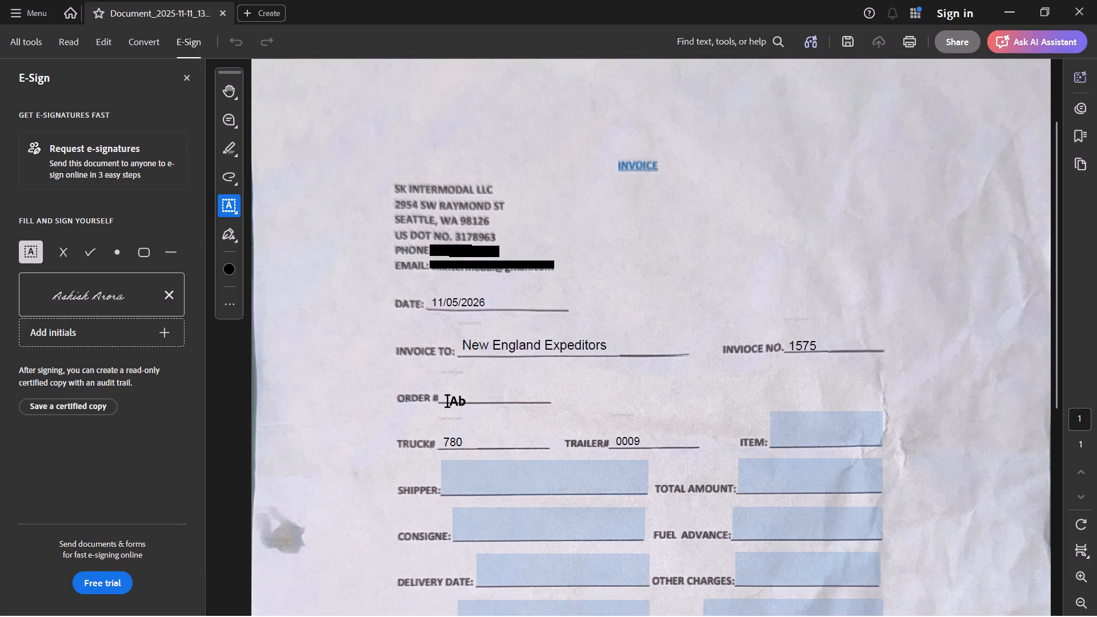
left_click(449, 396)
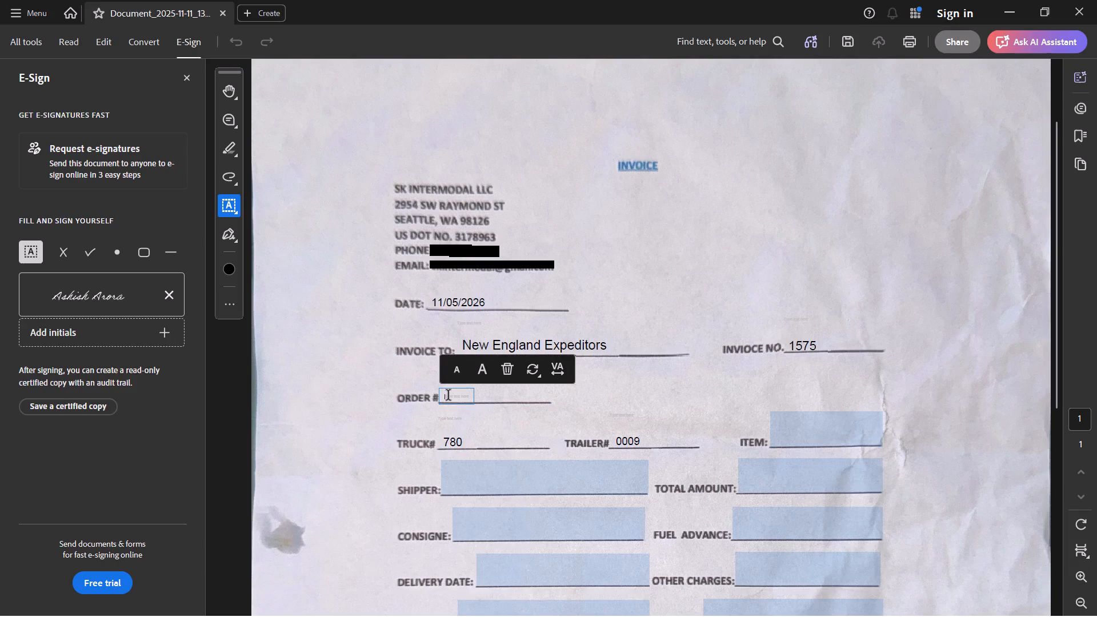
type("107")
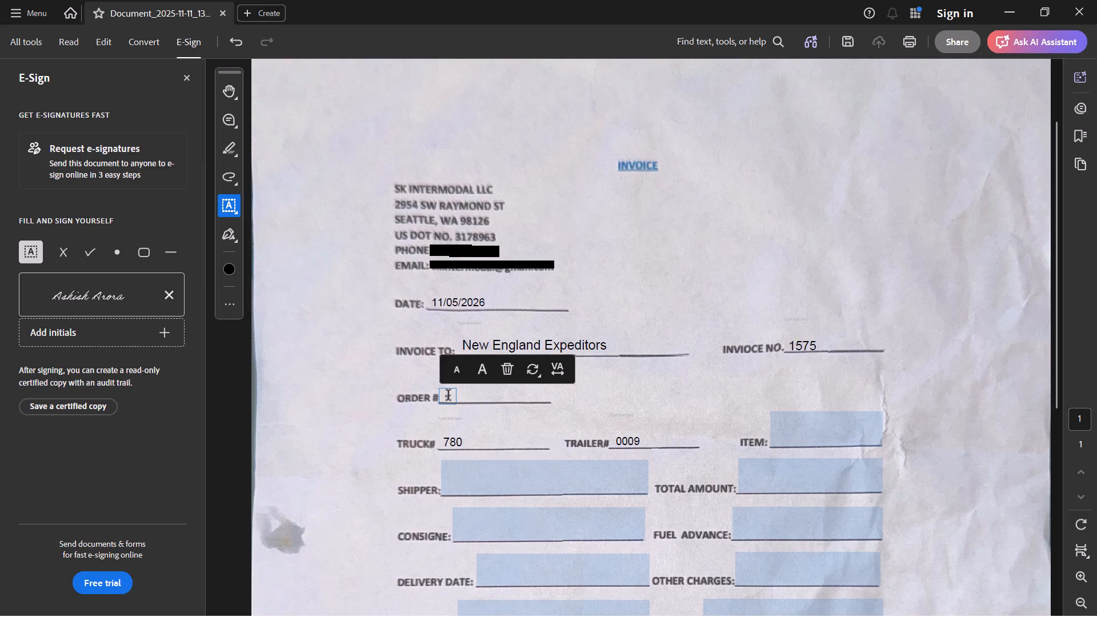
type("69")
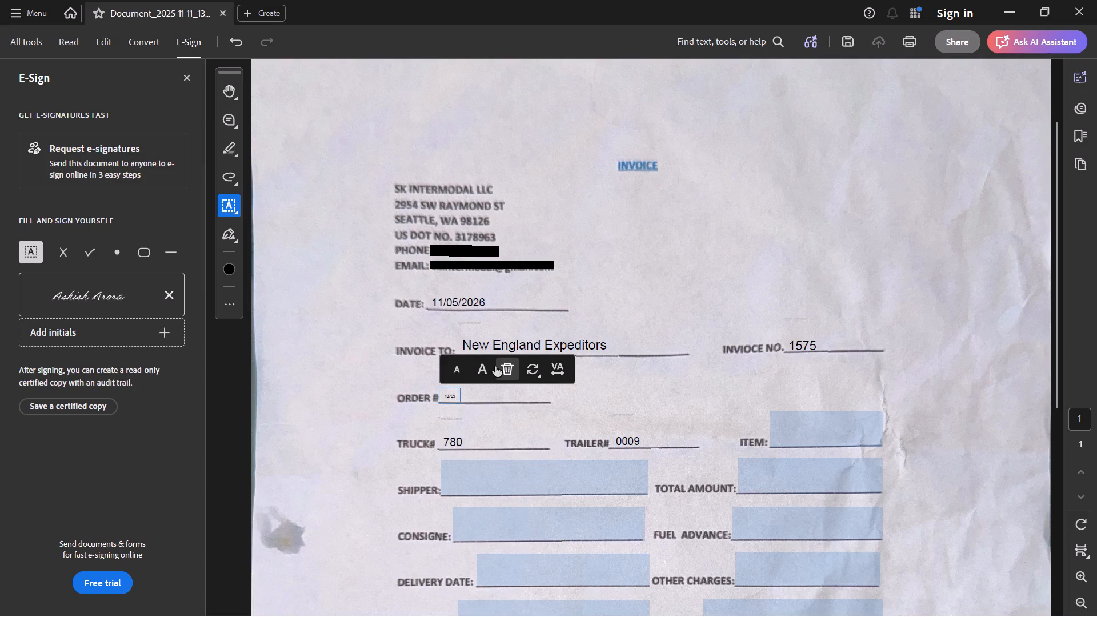
triple_click(485, 366)
triple_click(485, 366)
triple_click(485, 366)
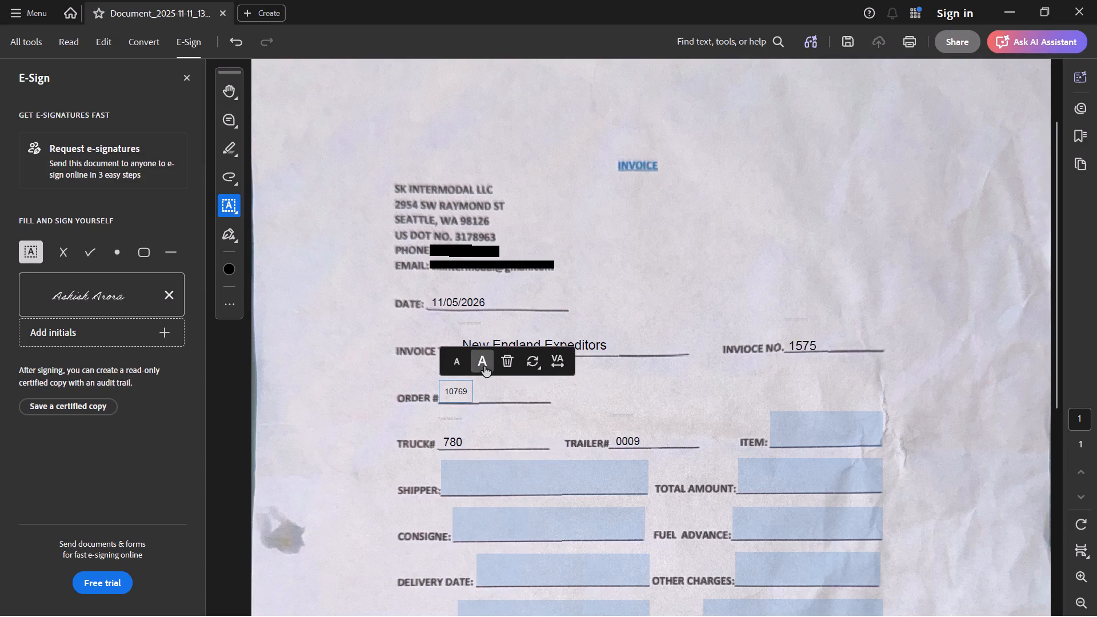
left_click_drag(470, 399, 471, 406)
double_click(481, 368)
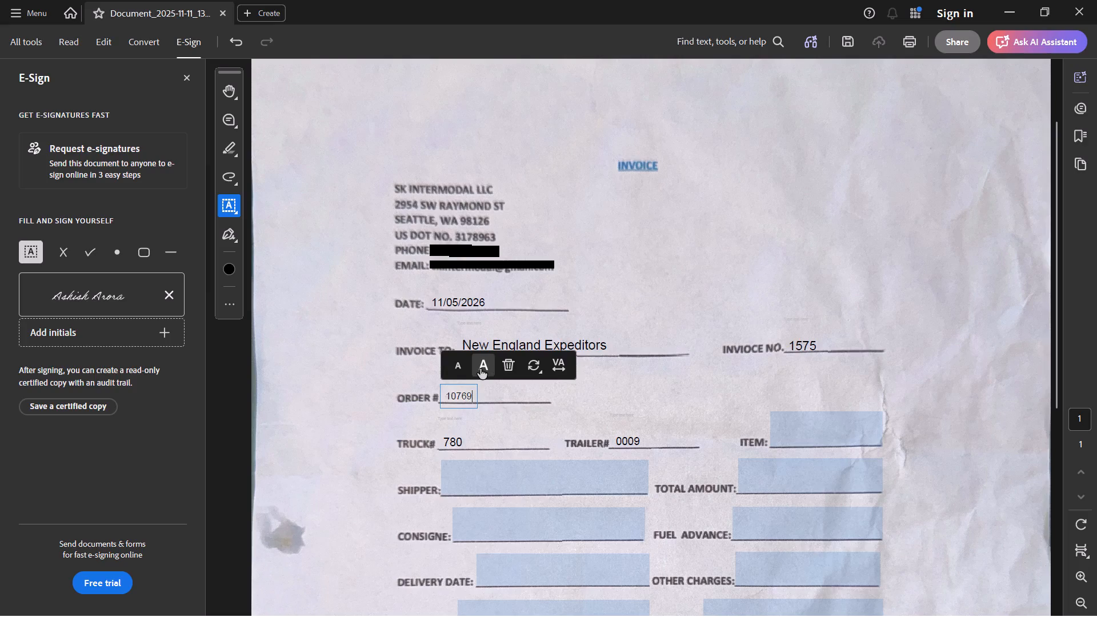
Fill in the SHIPPER field with the suggested entry Partners A Tasteful Choice CO. Des Monies, WA and enlarge the text.
left_click(449, 487)
left_click(449, 487)
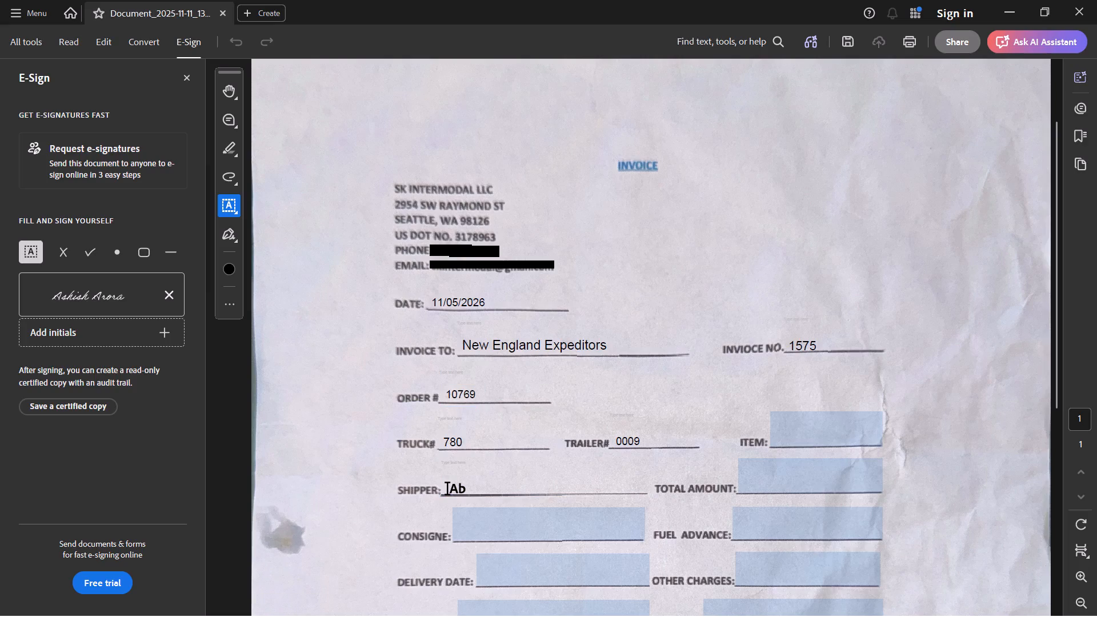
left_click(449, 487)
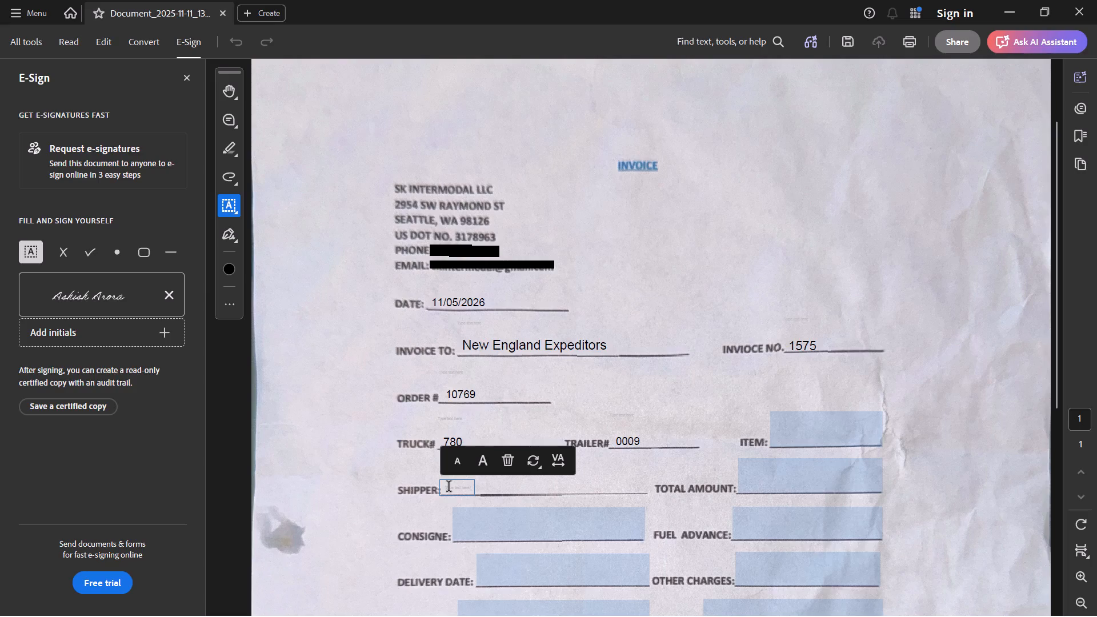
type("ar")
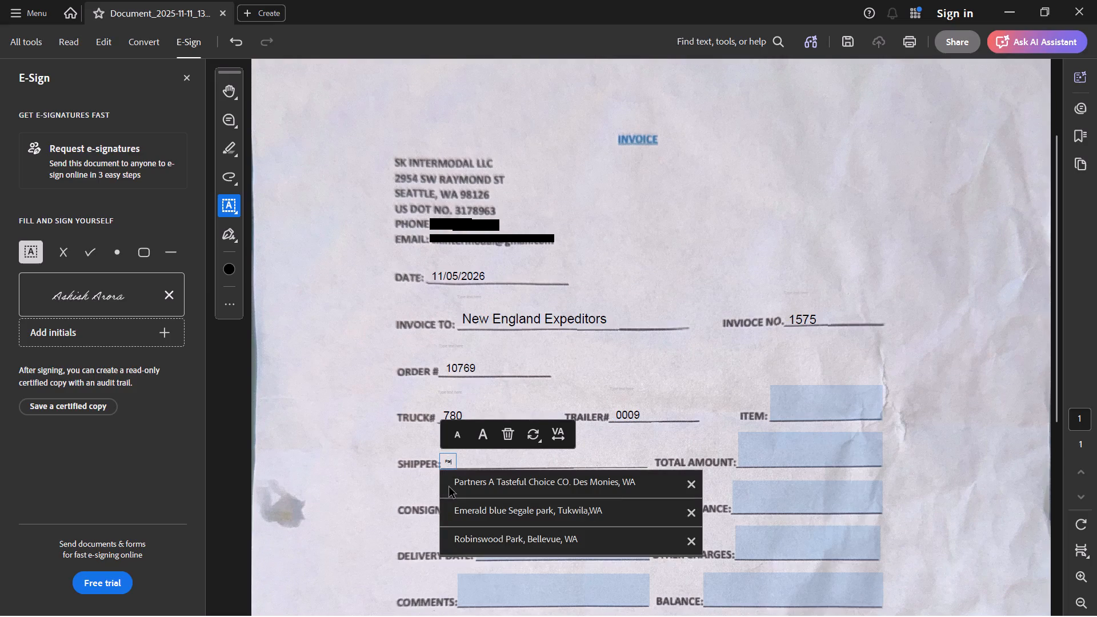
left_click(482, 484)
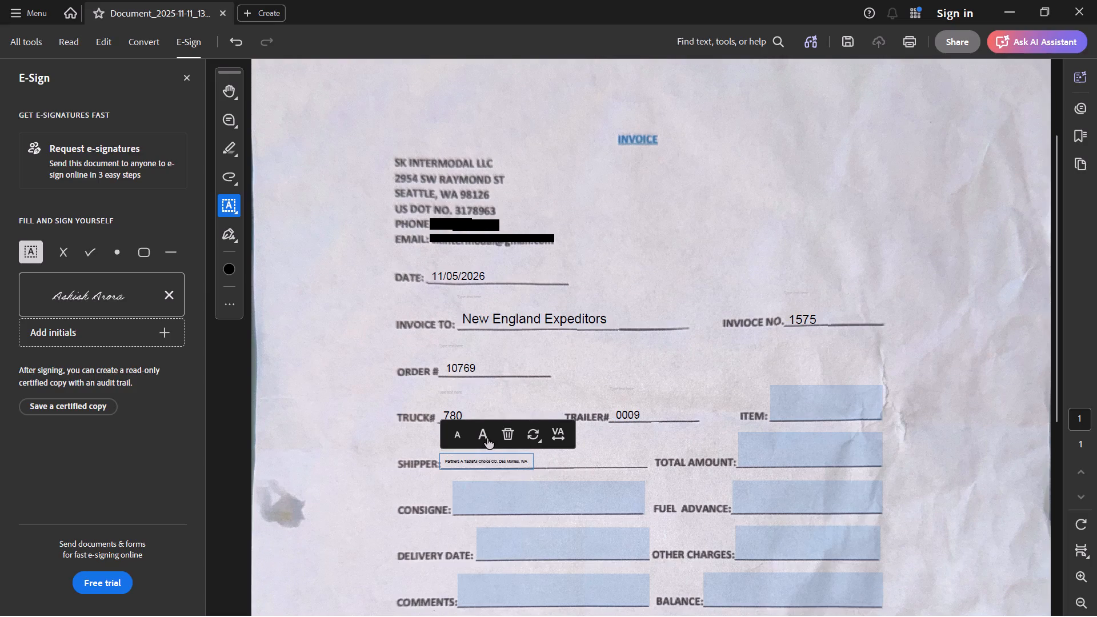
triple_click(488, 438)
triple_click(488, 438)
double_click(488, 438)
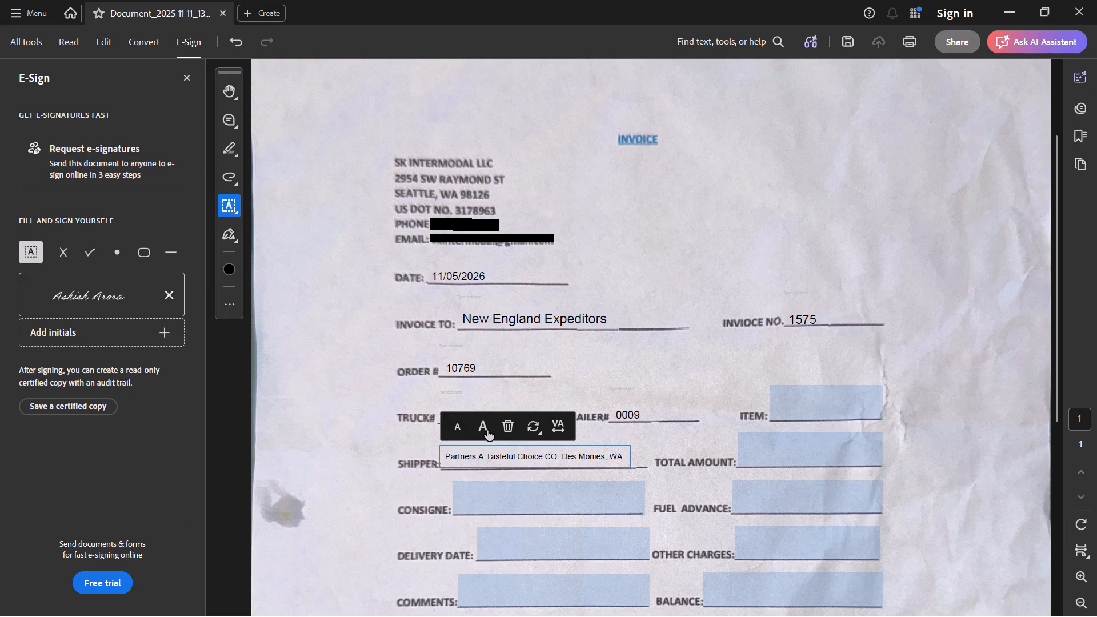
left_click(488, 430)
left_click(488, 430)
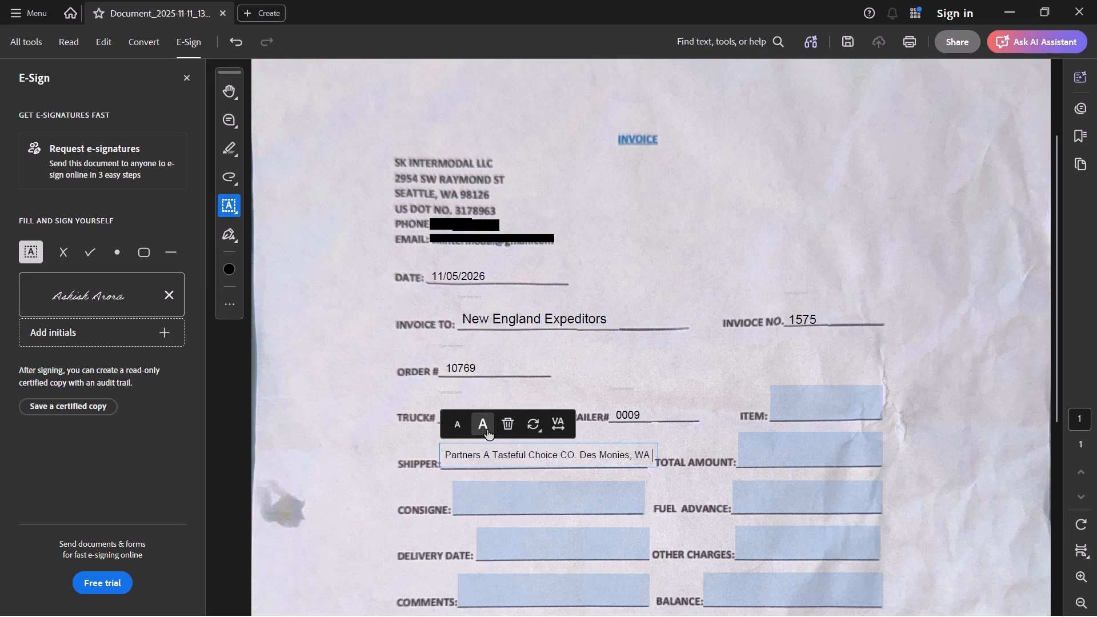
Fill in the TOTAL AMOUNT field with $400.00, enlarge the text and align it on the line.
left_click(748, 459)
left_click(748, 459)
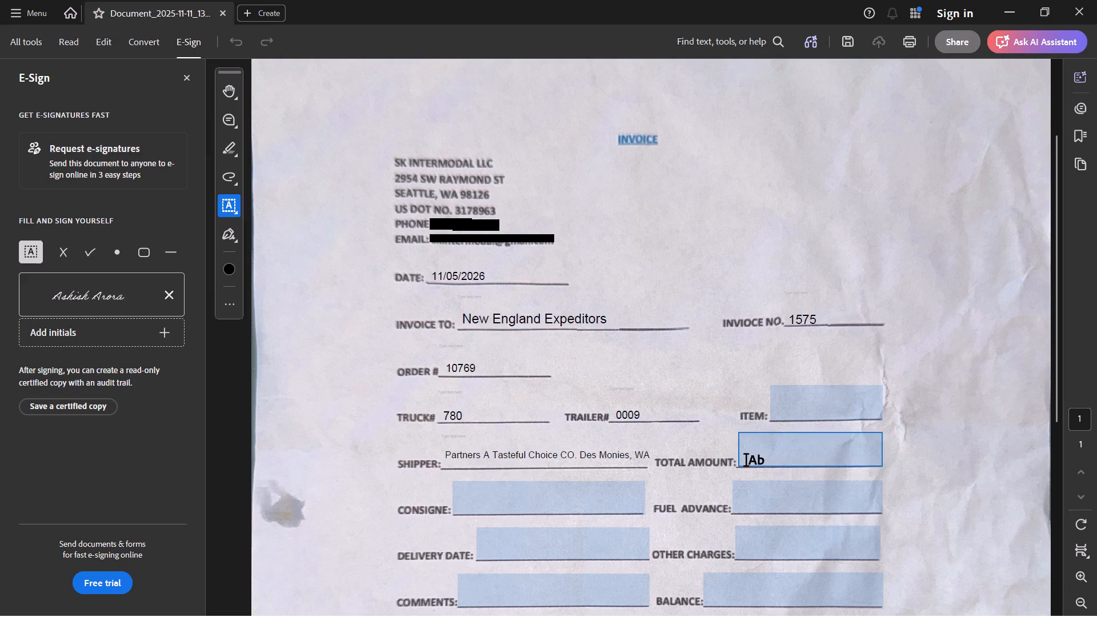
left_click(748, 459)
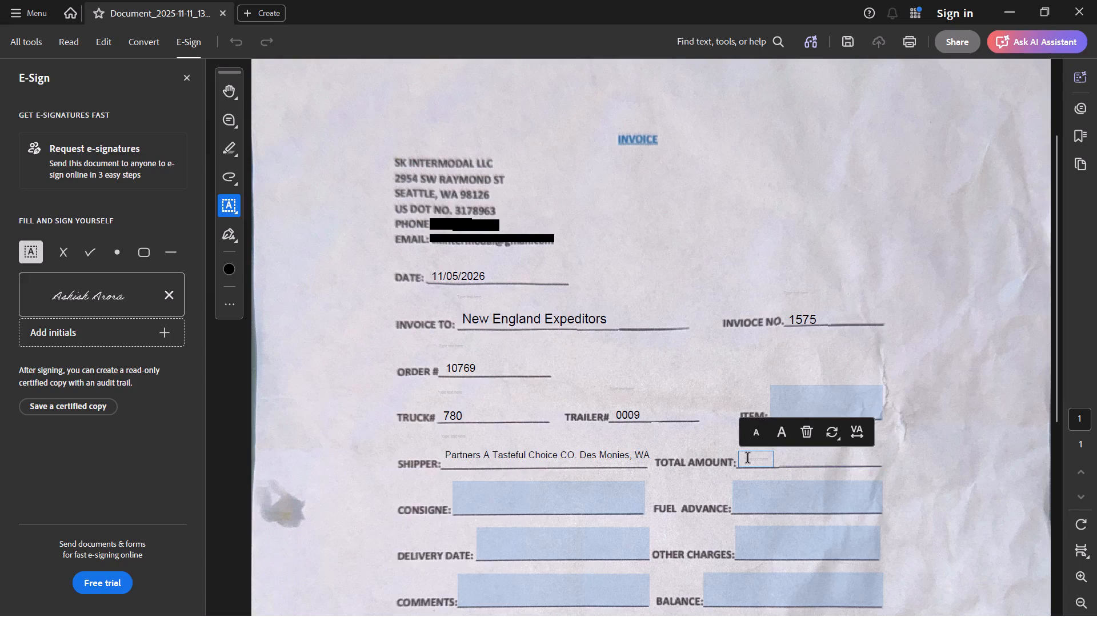
key("shift+dollar")
type("40")
left_click(768, 475)
triple_click(779, 435)
triple_click(779, 435)
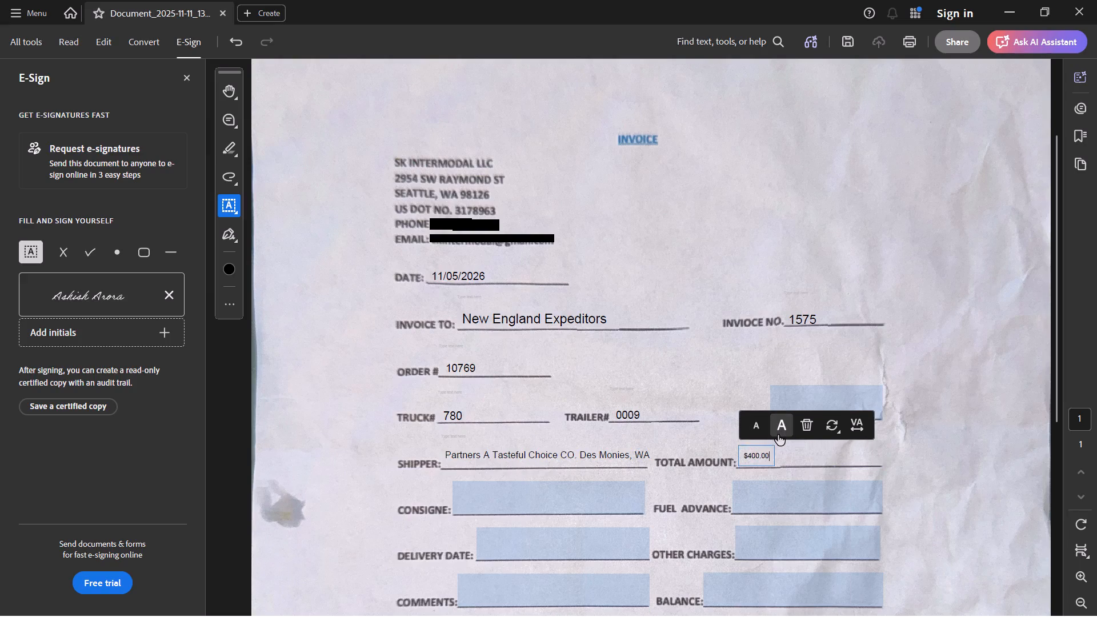
triple_click(779, 435)
left_click(779, 435)
left_click(781, 427)
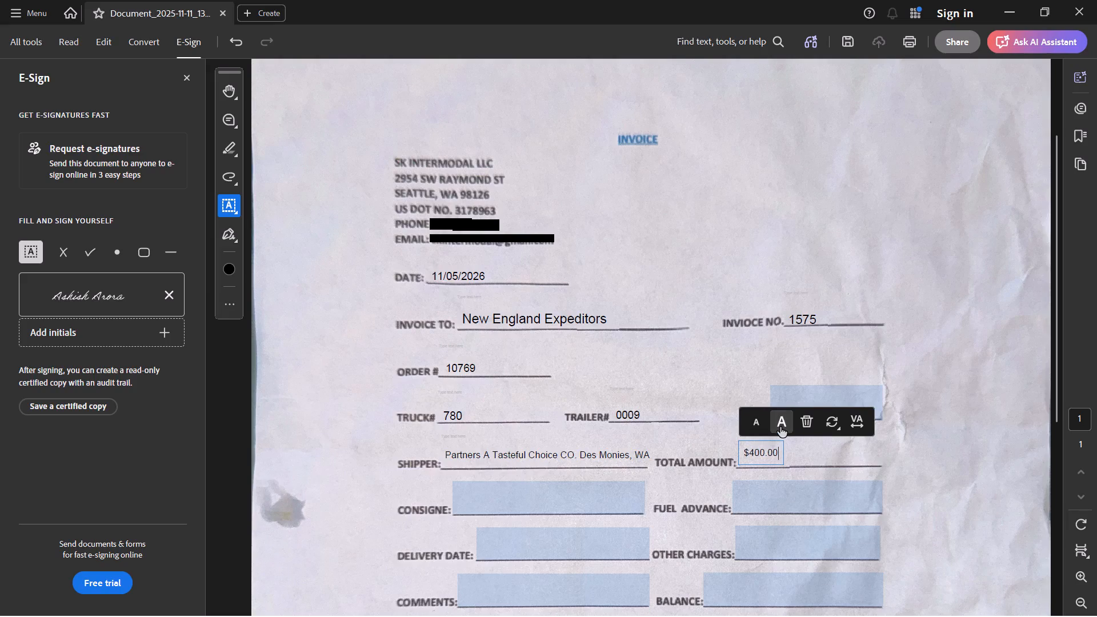
left_click(781, 427)
left_click(781, 427)
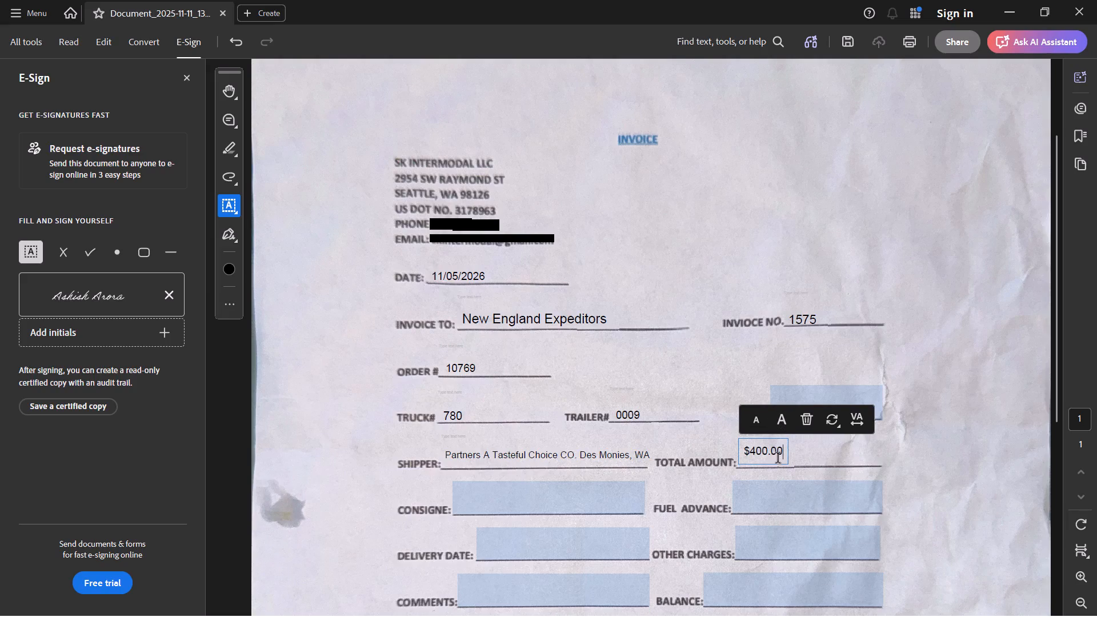
left_click_drag(782, 463, 782, 466)
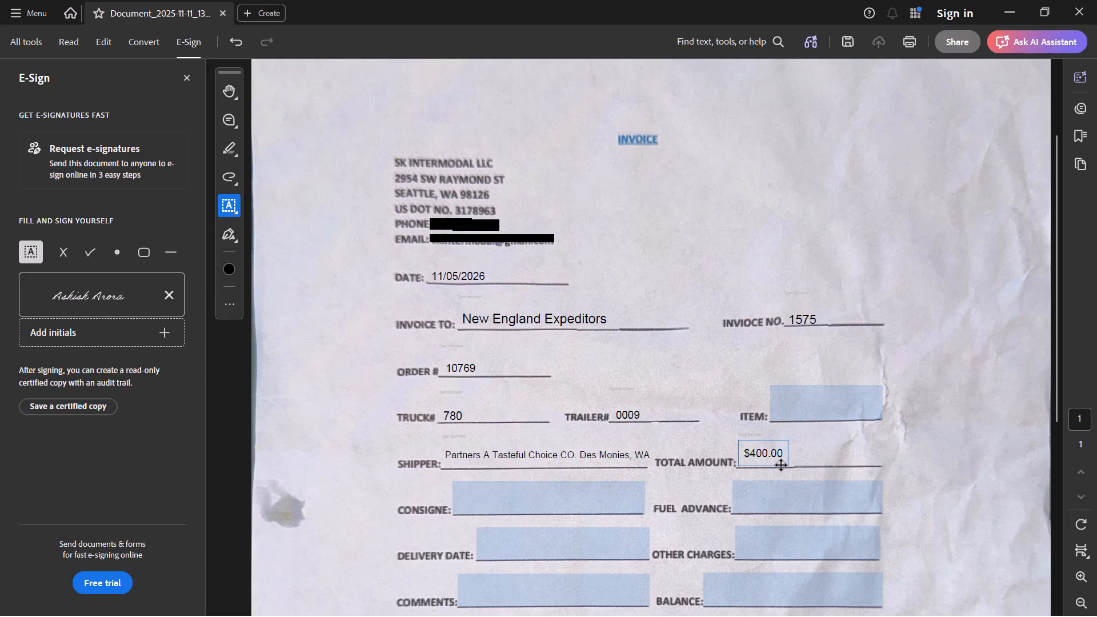
left_click_drag(782, 466, 782, 471)
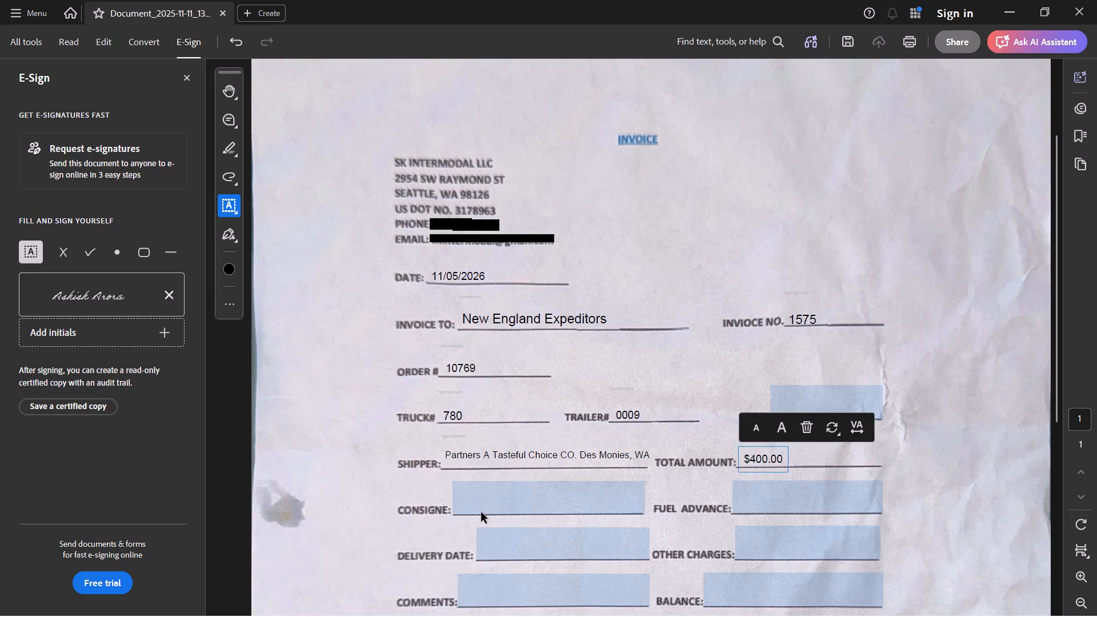
Fill in the CONSIGNE field with the suggested entry New England Expeditors kent, WA and enlarge the text.
left_click(462, 508)
left_click(462, 508)
left_click(462, 508)
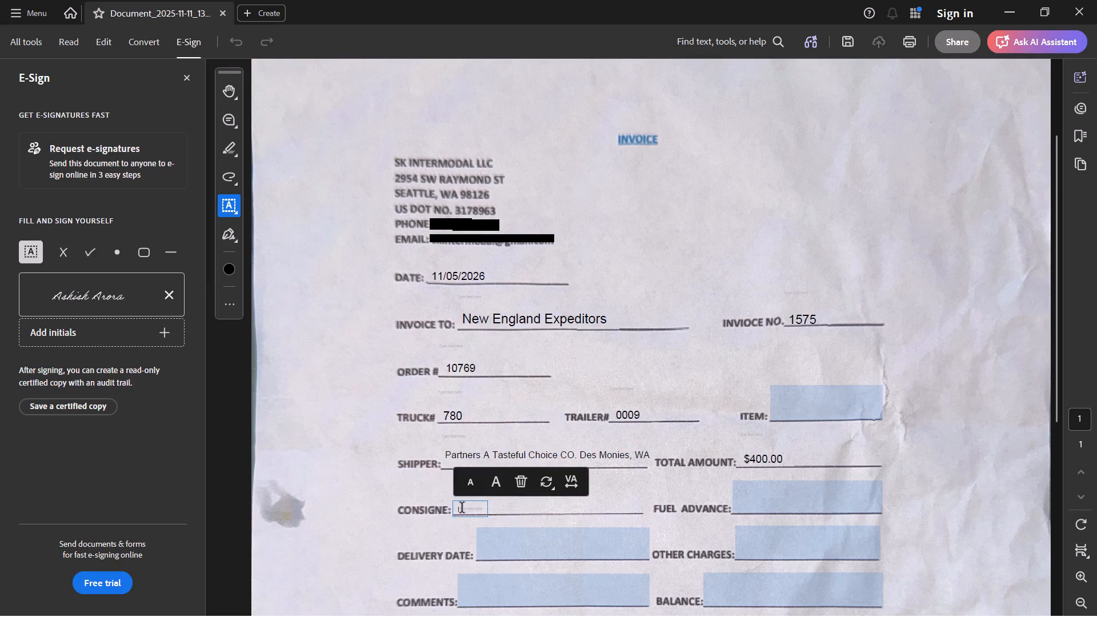
type("new")
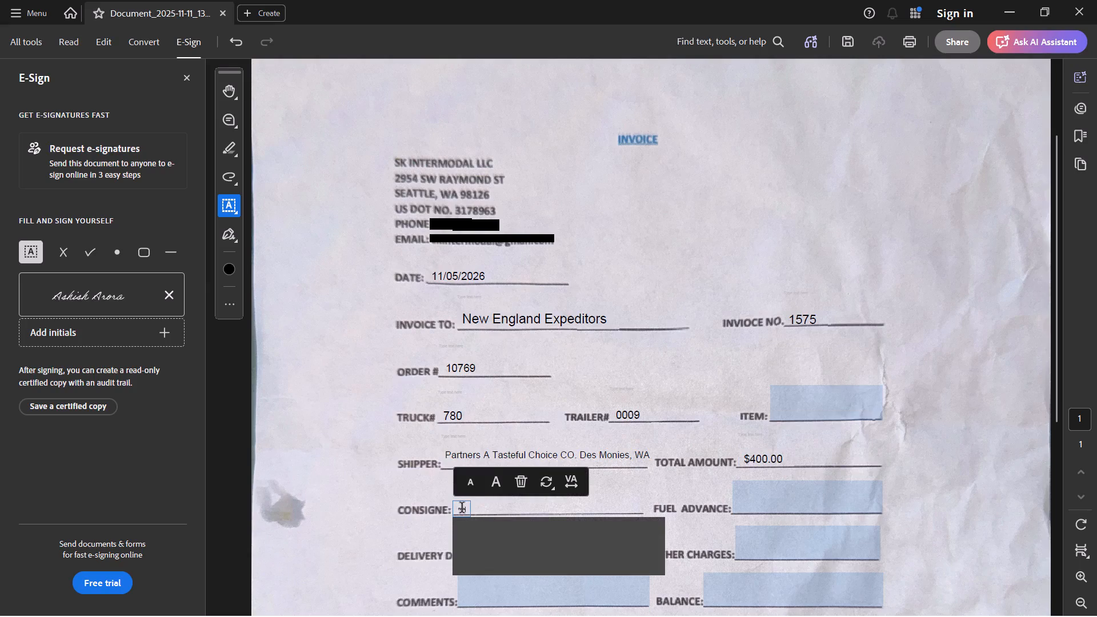
left_click(501, 556)
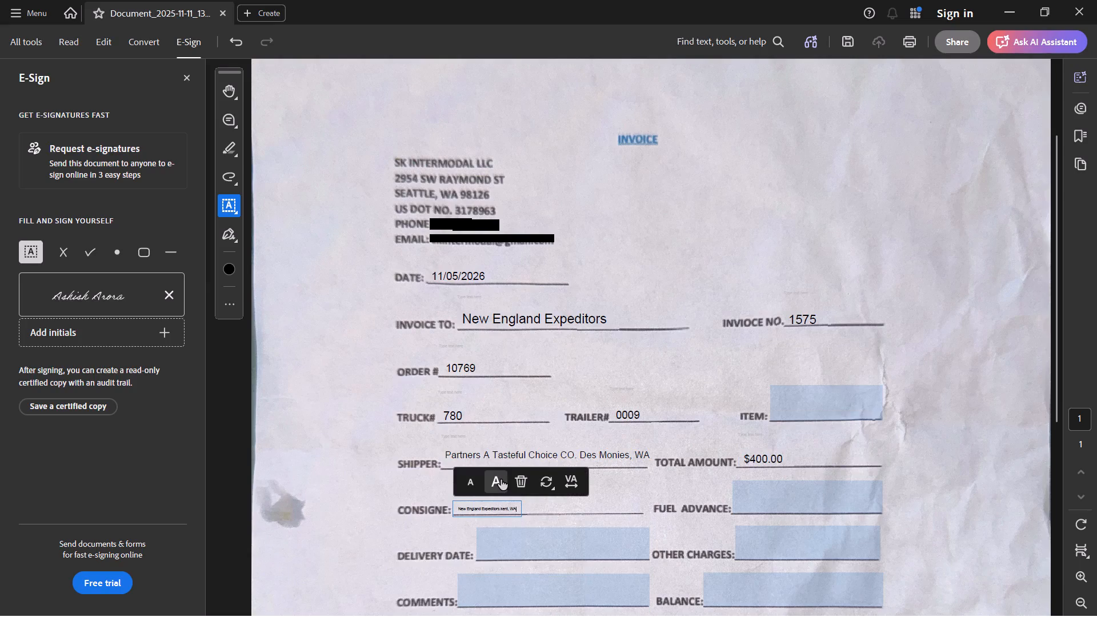
triple_click(502, 479)
triple_click(502, 479)
triple_click(502, 479)
triple_click(502, 479)
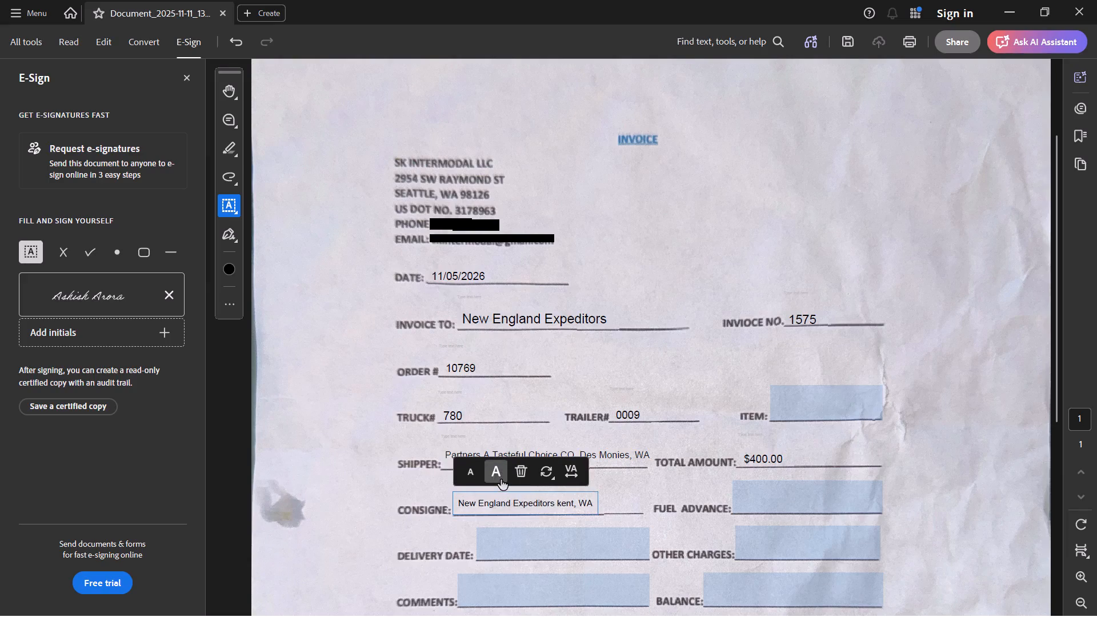
left_click(502, 479)
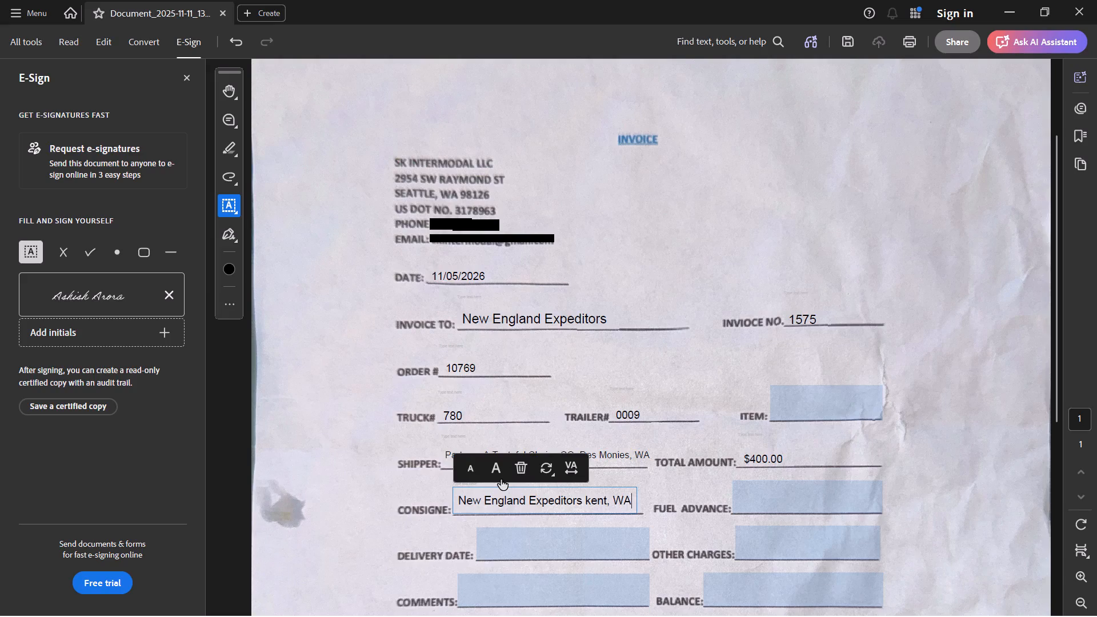
Fill in the DELIVERY DATE field with 11/04/2026, enlarge the text and align it on the line.
scroll(496, 538, "down", 1)
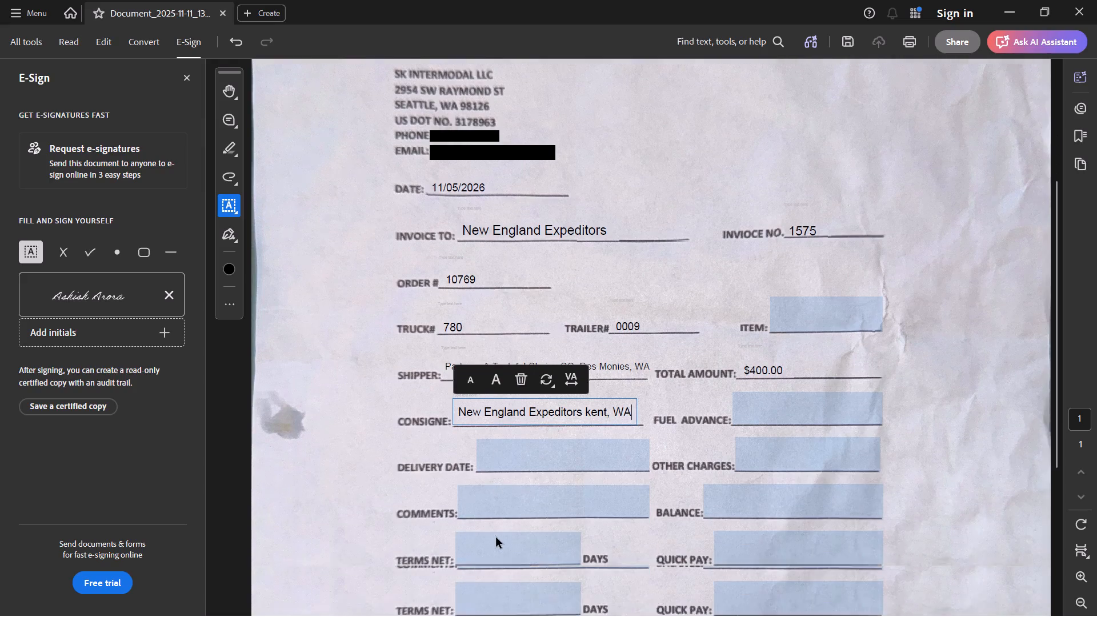
scroll(496, 538, "down", 1)
left_click(484, 446)
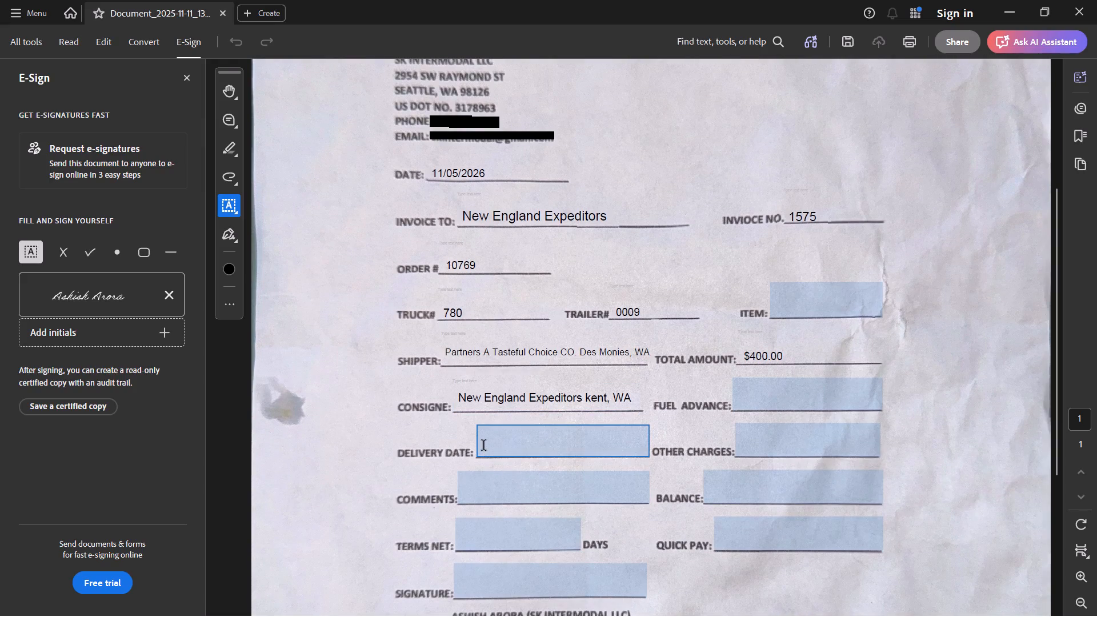
double_click(484, 447)
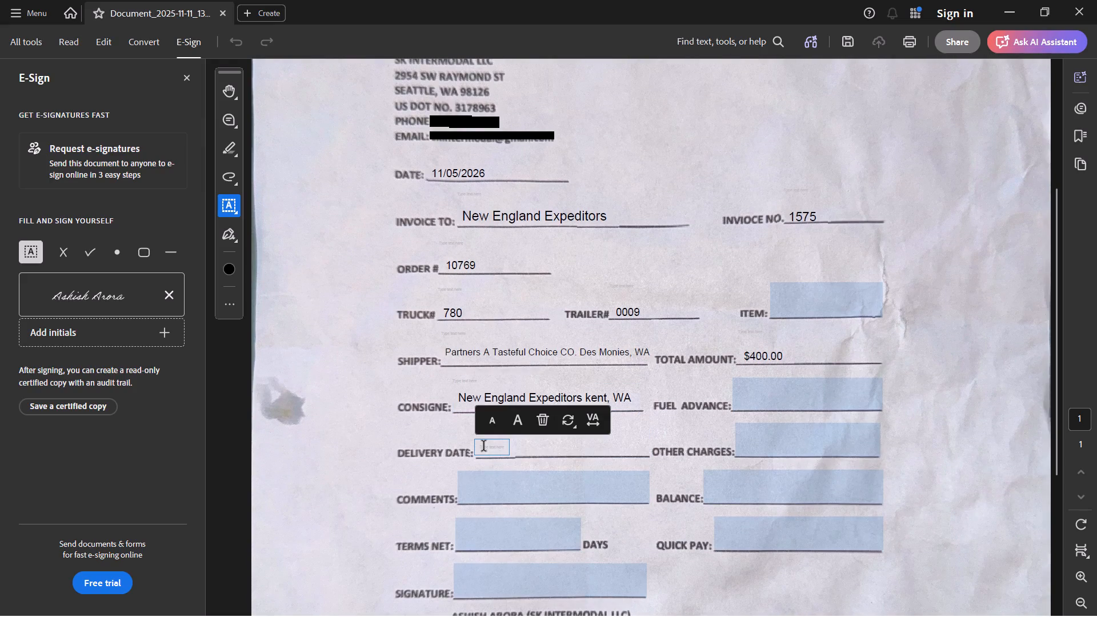
type("11")
type("/04/2026")
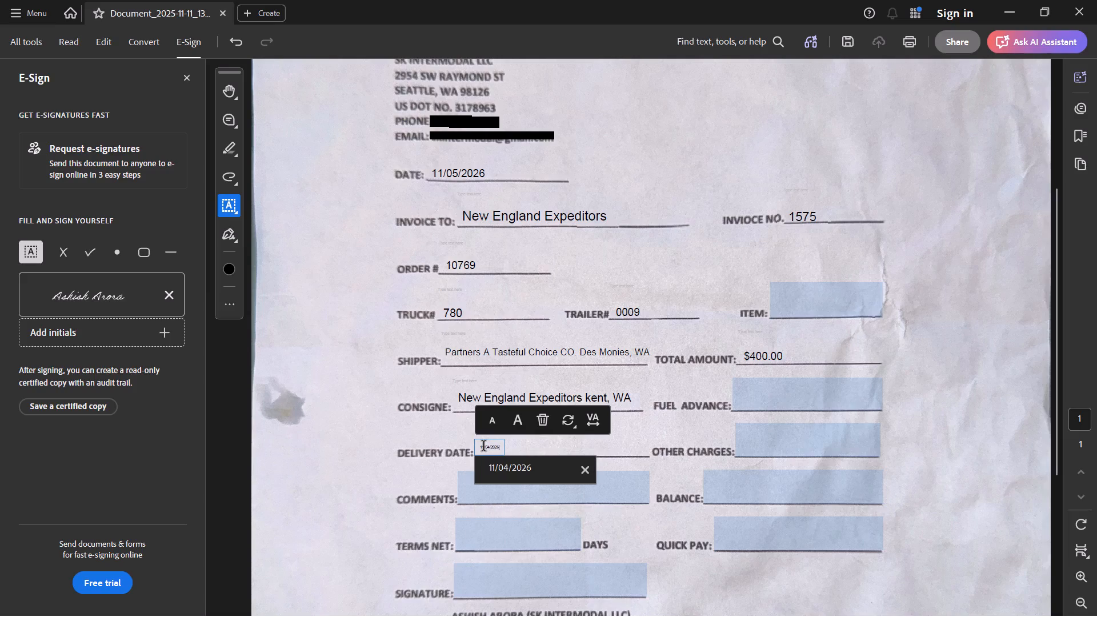
triple_click(526, 415)
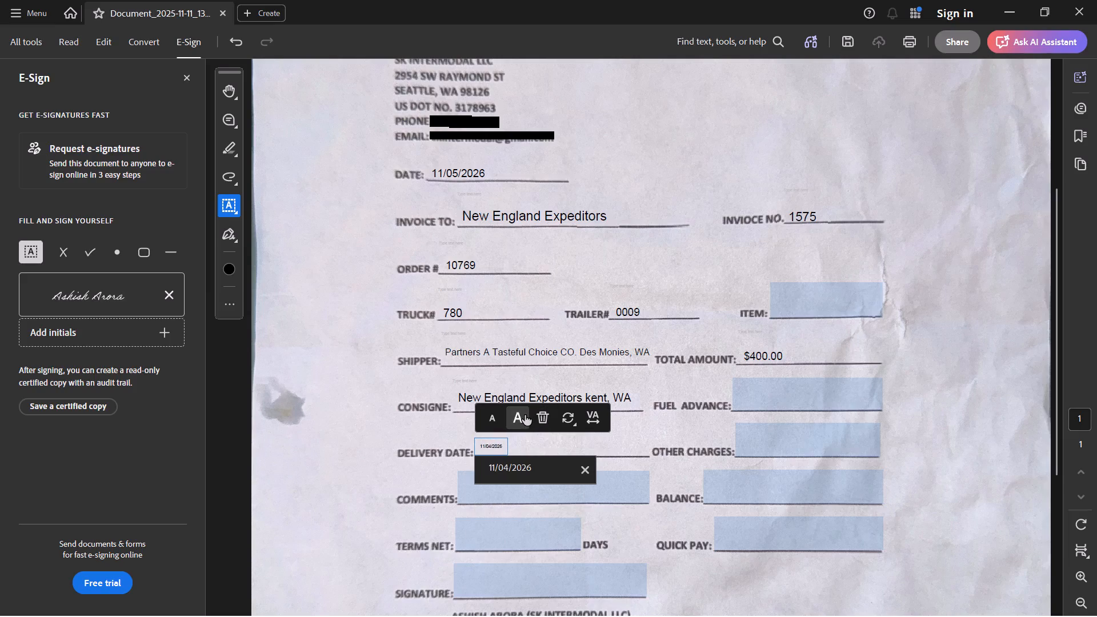
triple_click(526, 415)
triple_click(526, 415)
left_click(526, 415)
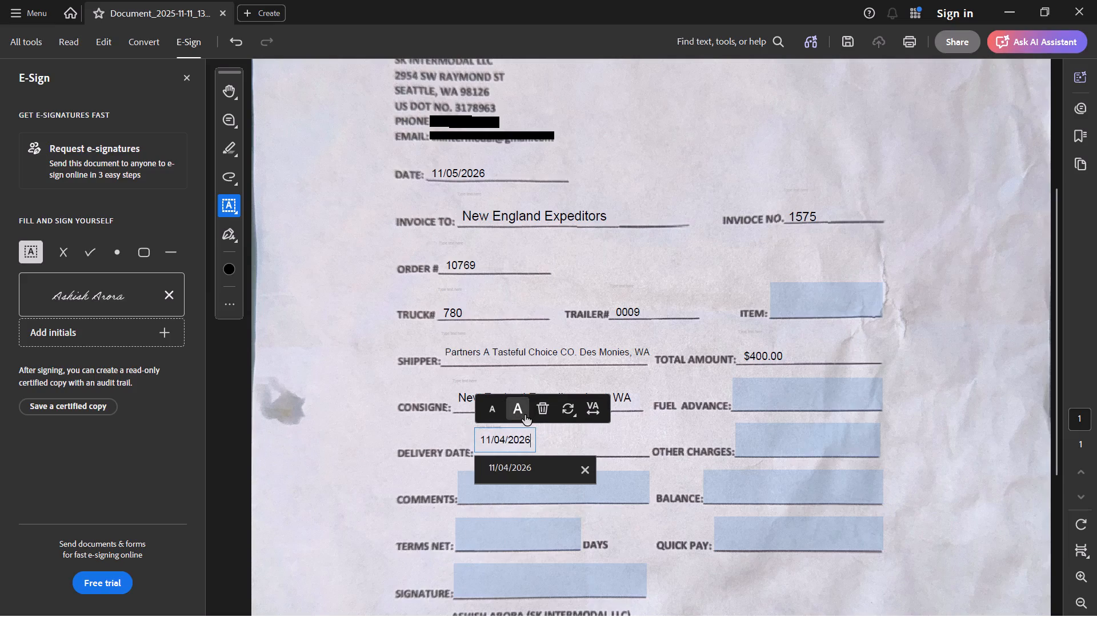
left_click(526, 415)
left_click_drag(531, 450, 531, 460)
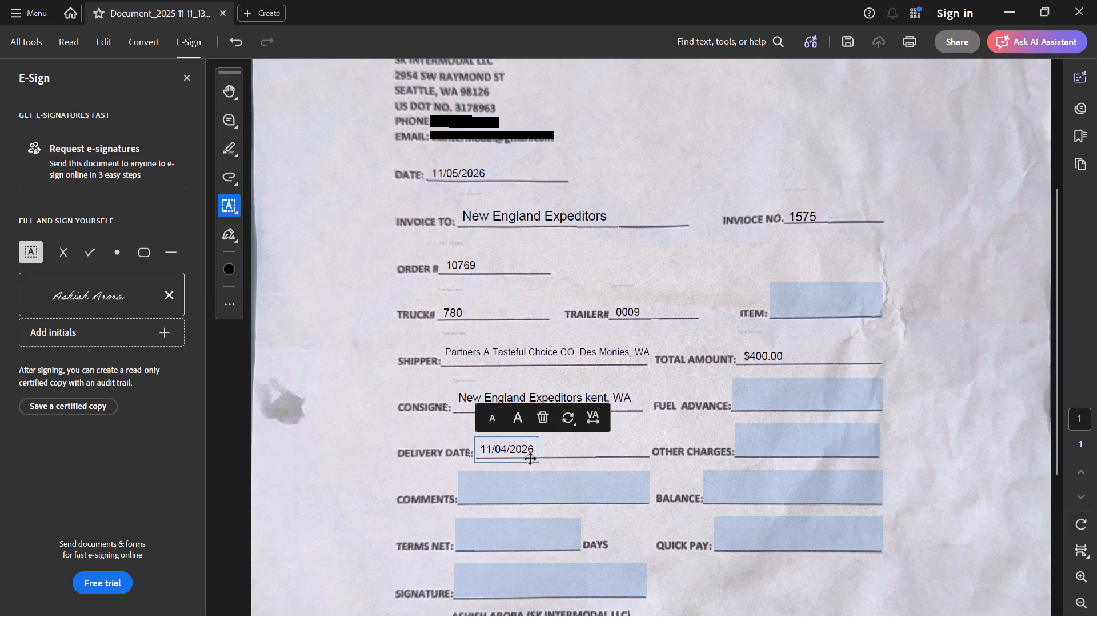
Place the saved signature in the SIGNATURE field, enlarge it and align it on the line.
scroll(531, 460, "down", 1)
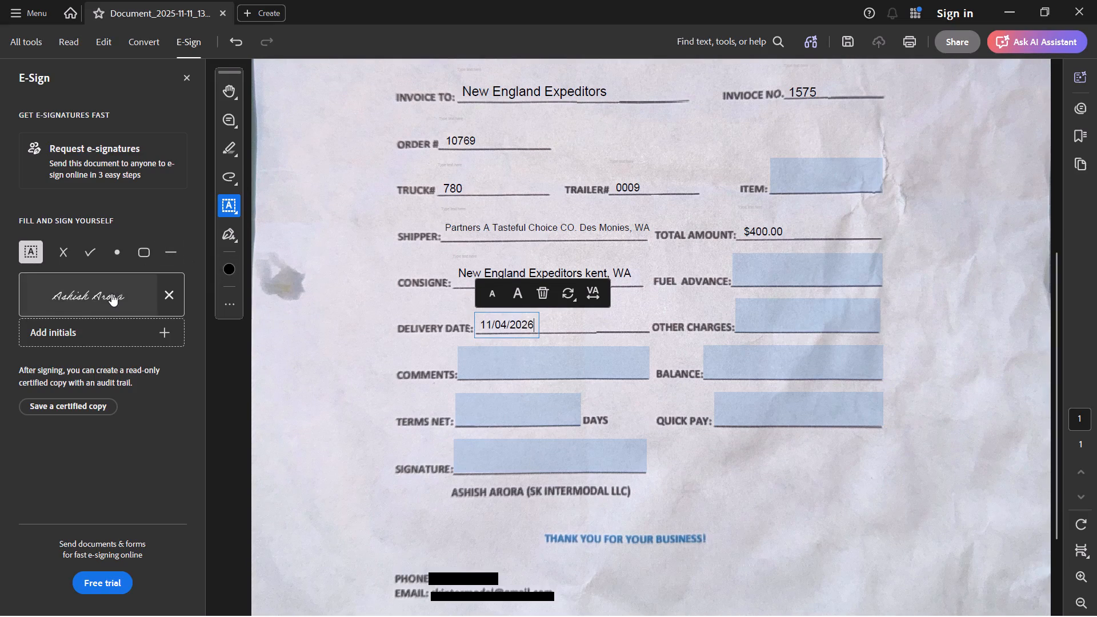
left_click(111, 294)
left_click(509, 457)
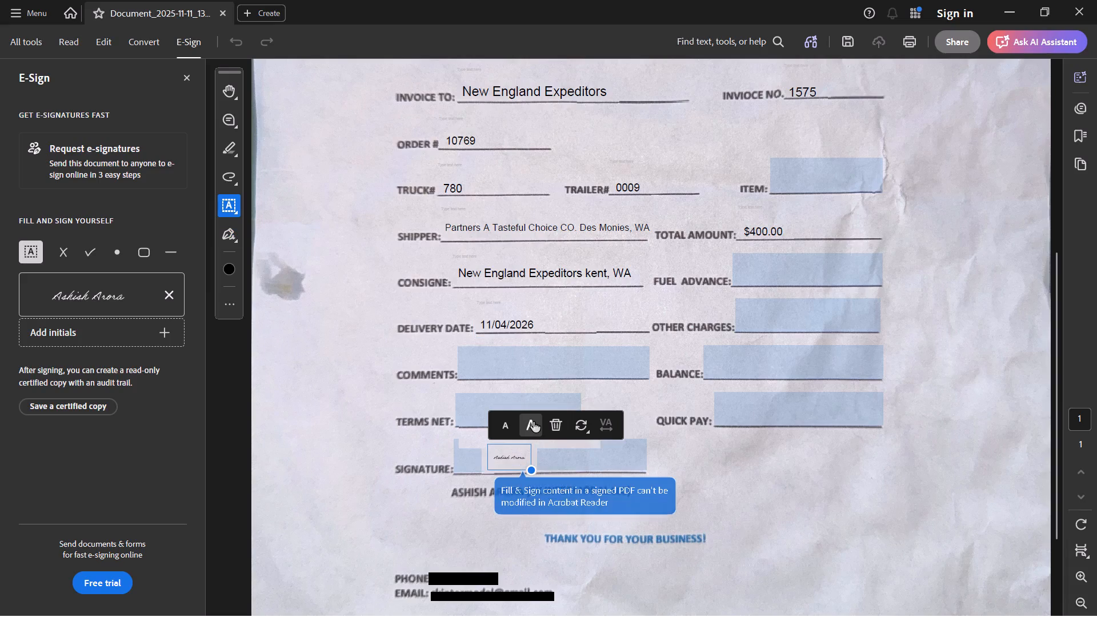
triple_click(534, 422)
double_click(534, 422)
left_click_drag(550, 474, 518, 463)
Save the completed invoice as the PDF 1575 3 in the USA folder and close the document window.
scroll(704, 491, "up", 1)
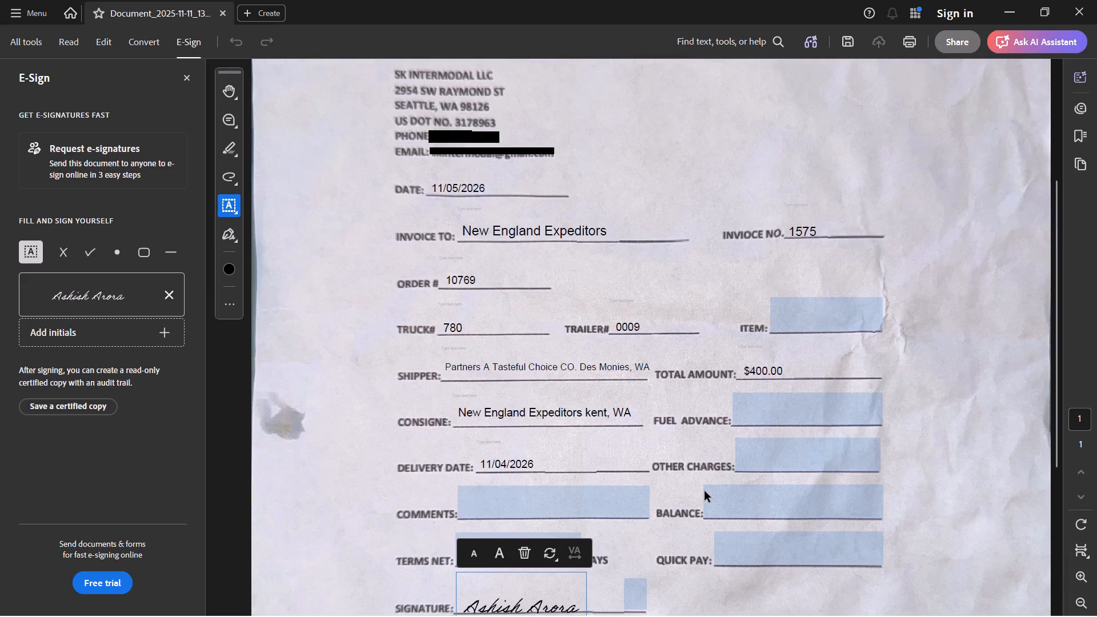
scroll(704, 491, "up", 5)
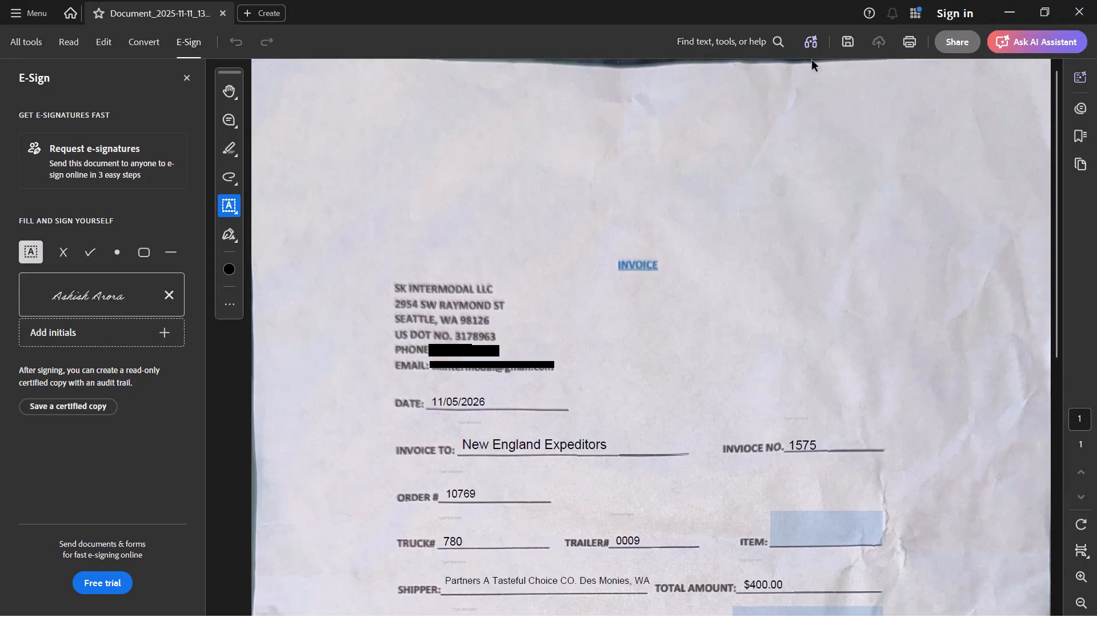
left_click(846, 38)
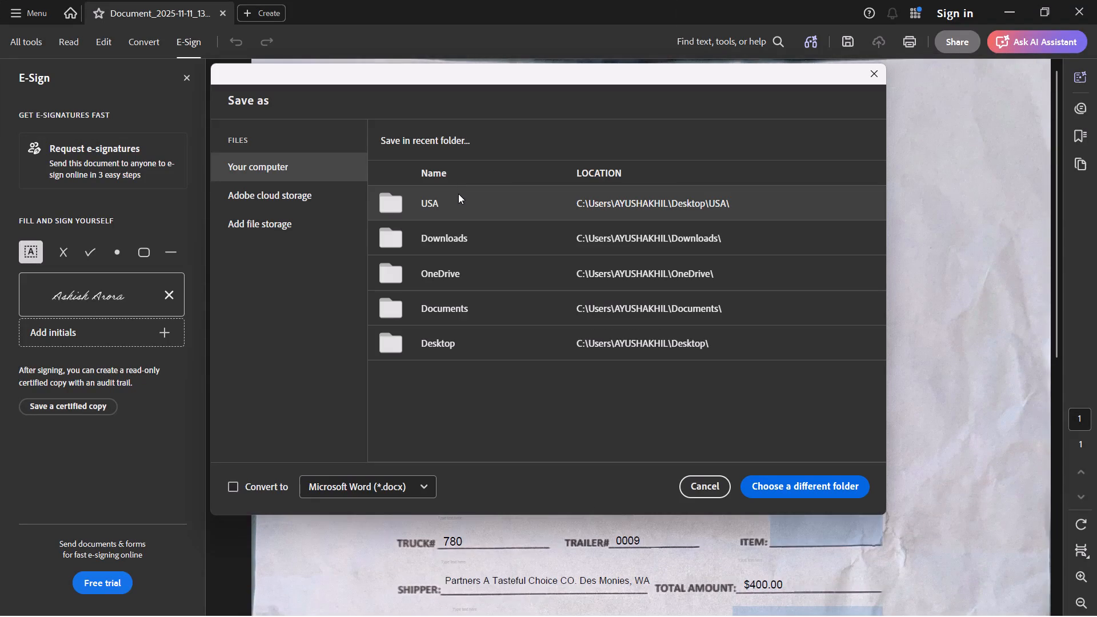
left_click(458, 198)
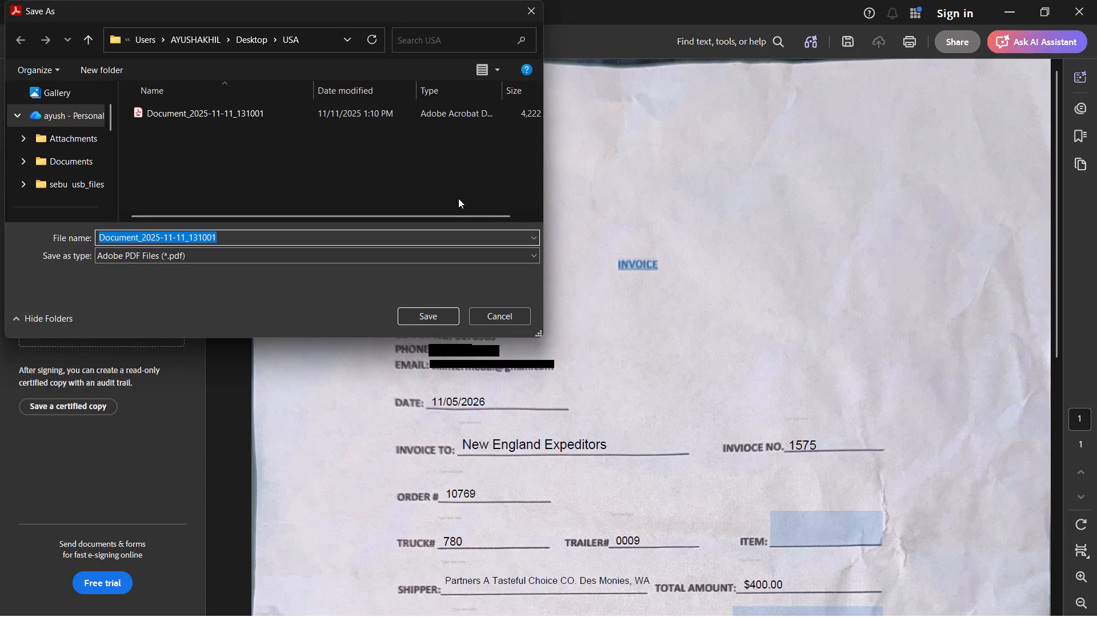
type("1575")
key("space")
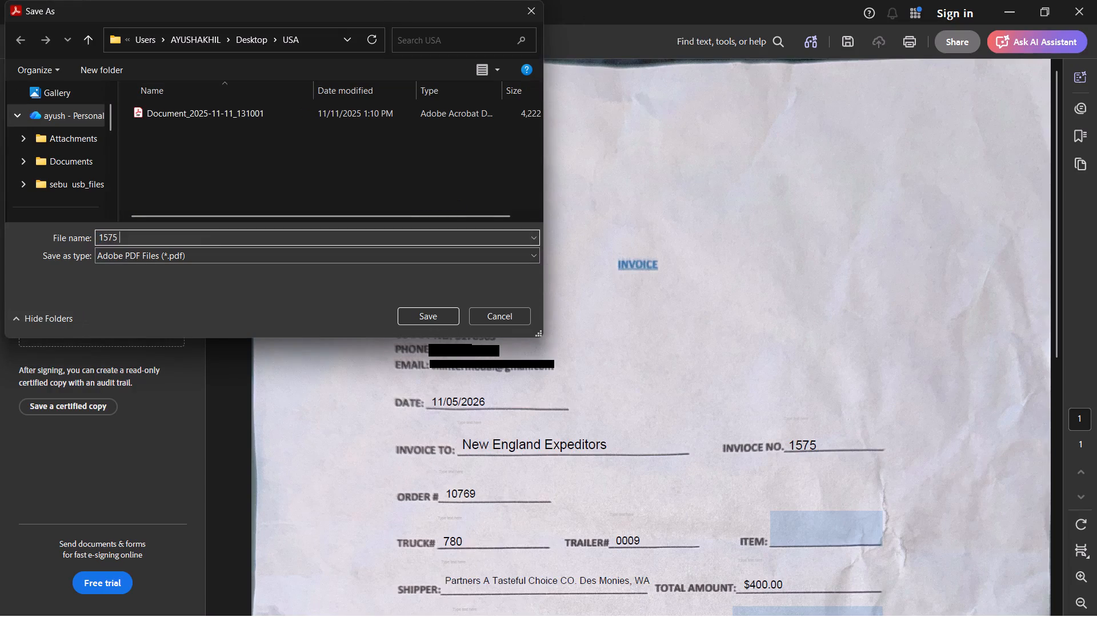
key("3")
key("Return")
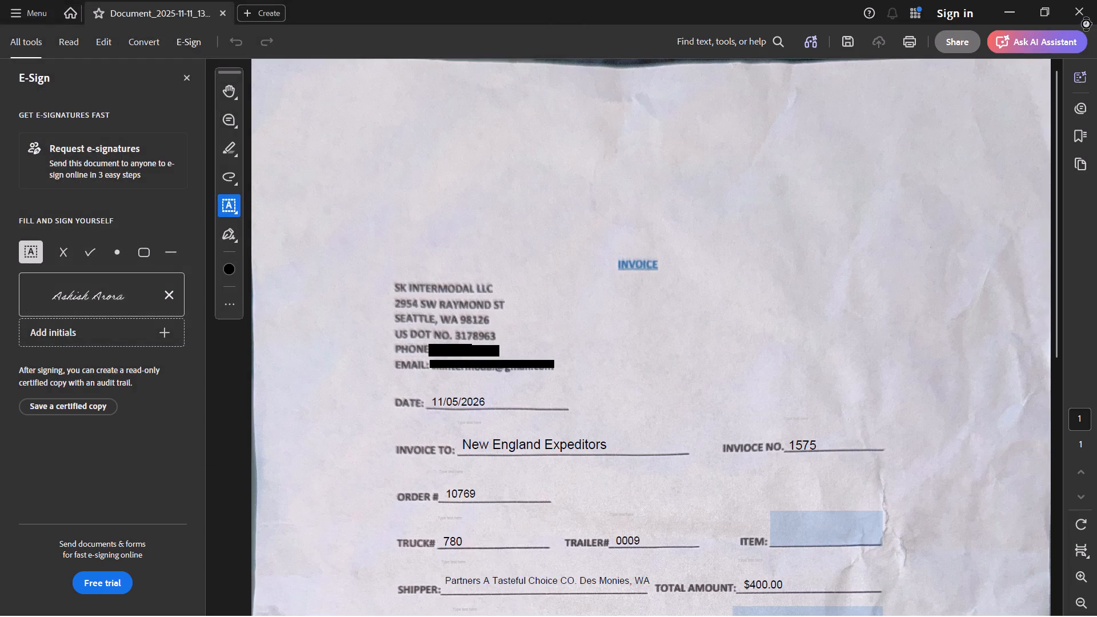
left_click(1086, 8)
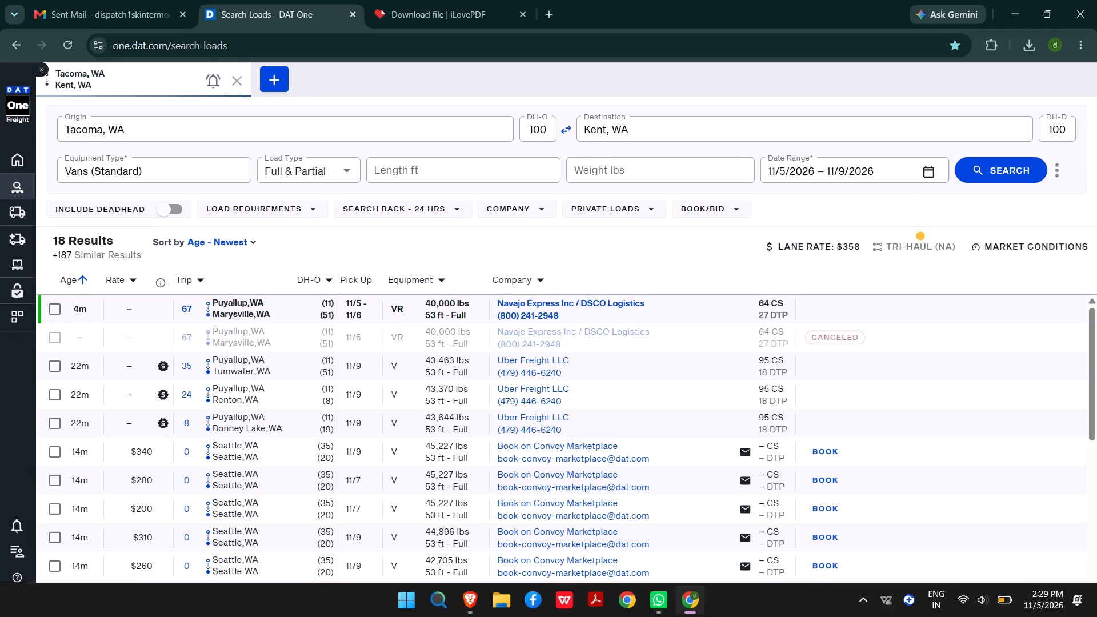
In Adobe Acrobat, open 153758 Load_Confirmation_10769.pdf from the Downloads folder in Fill & Sign.
left_click(596, 598)
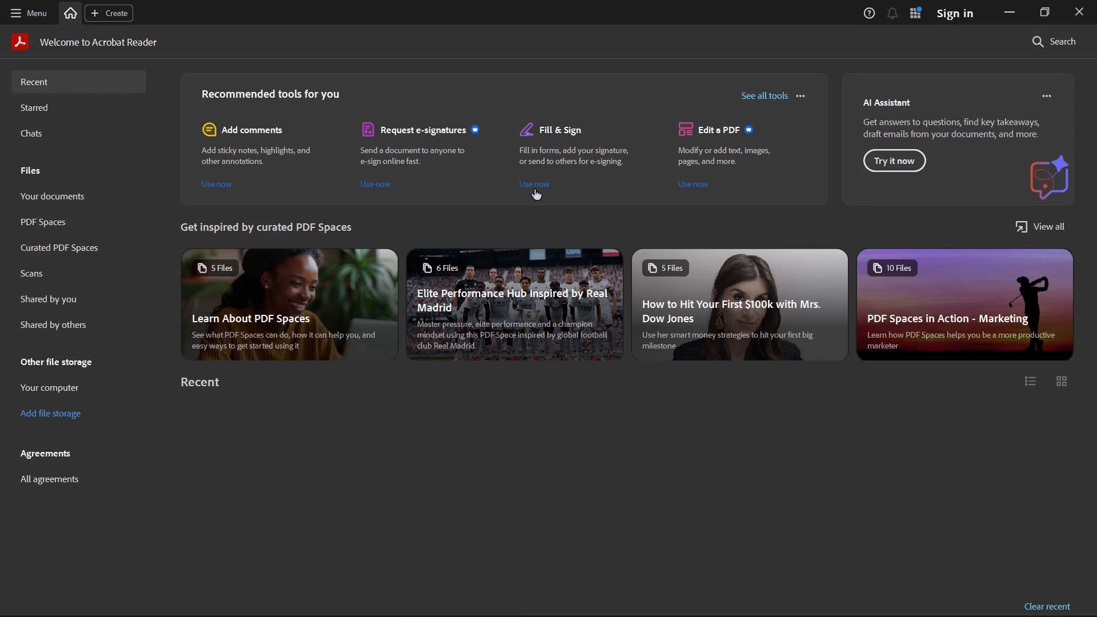
left_click(535, 178)
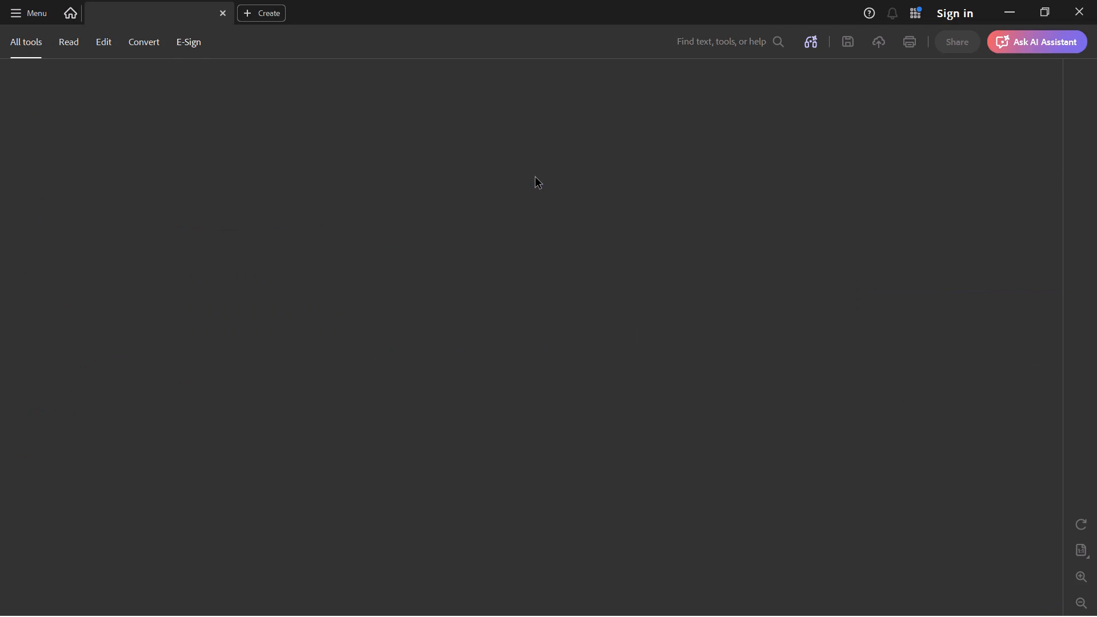
left_click(621, 400)
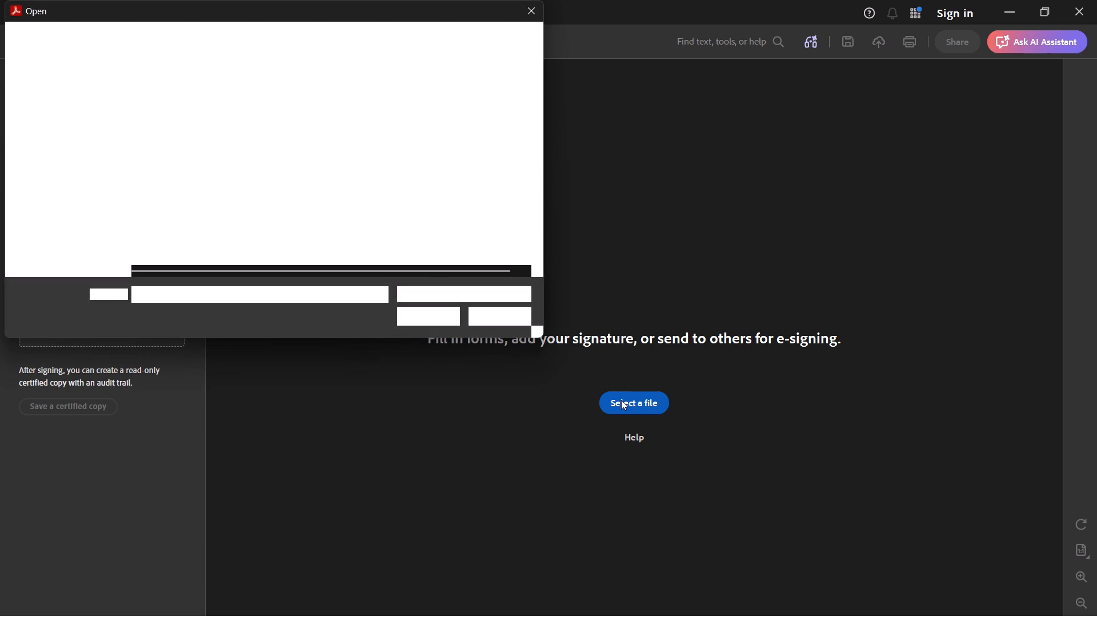
scroll(57, 222, "down", 1)
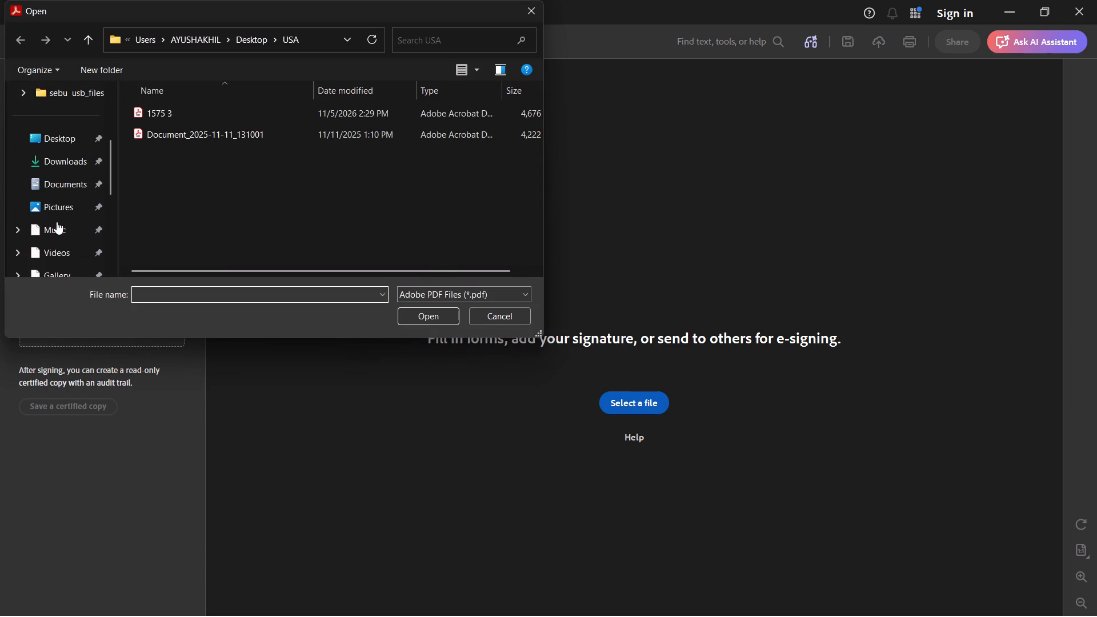
left_click(55, 157)
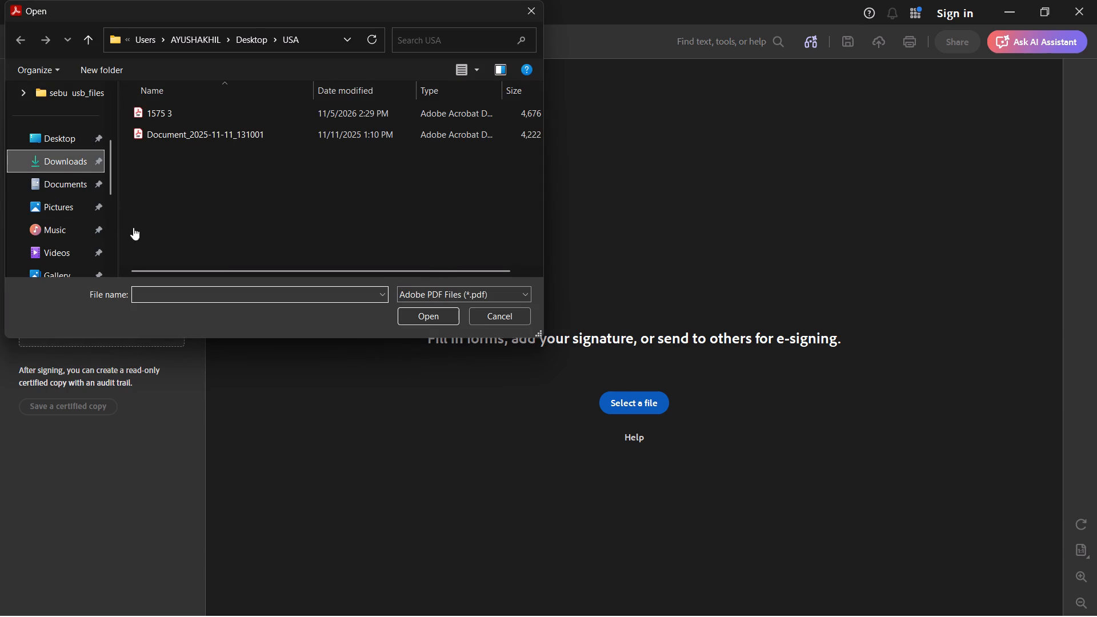
left_click(162, 288)
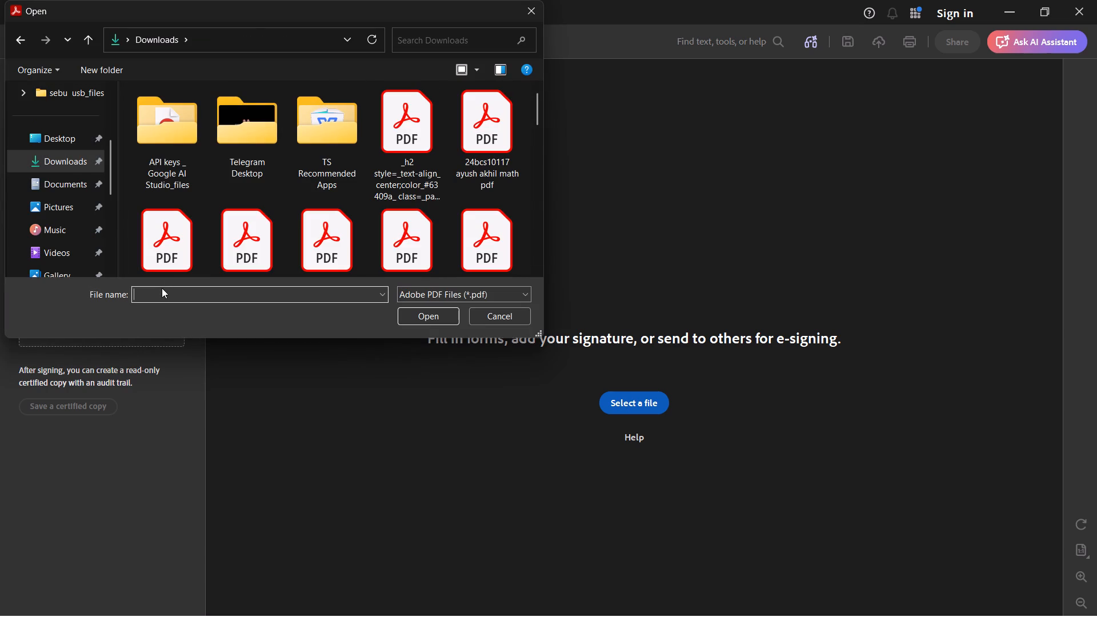
type("153")
left_click(169, 311)
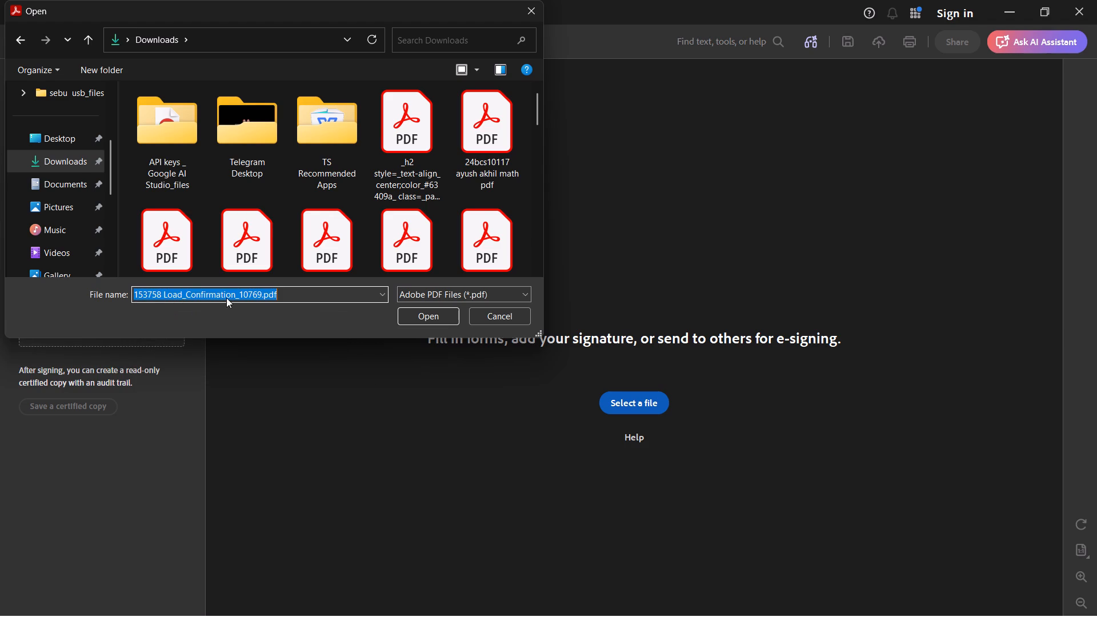
left_click(431, 323)
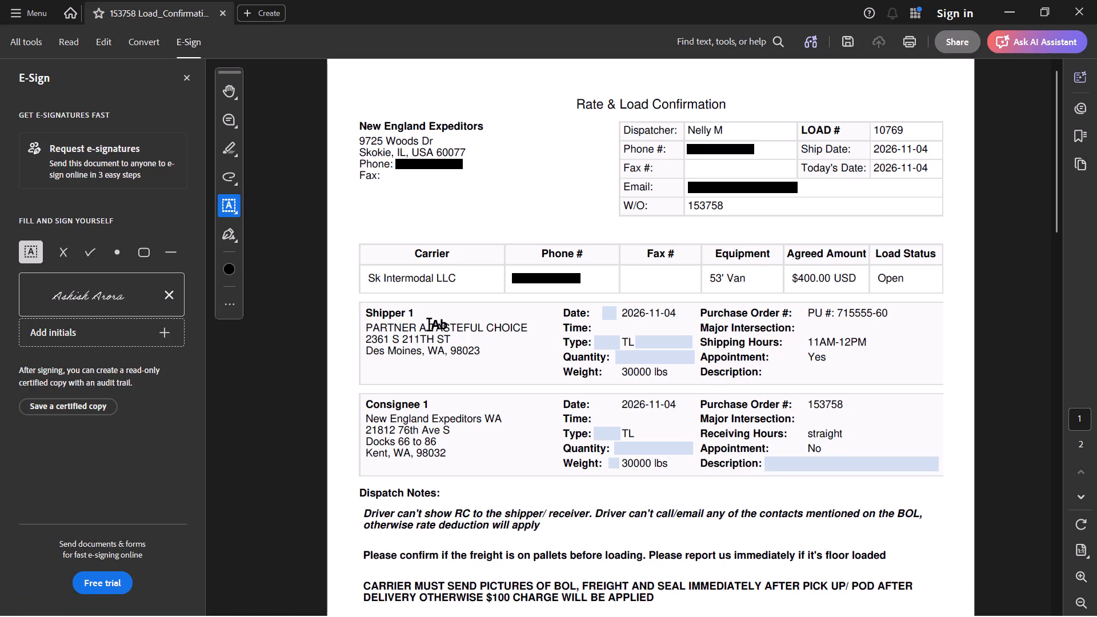
Fill in the Date field of the acceptance section on page 2 with 11/04/2026.
scroll(431, 323, "down", 1)
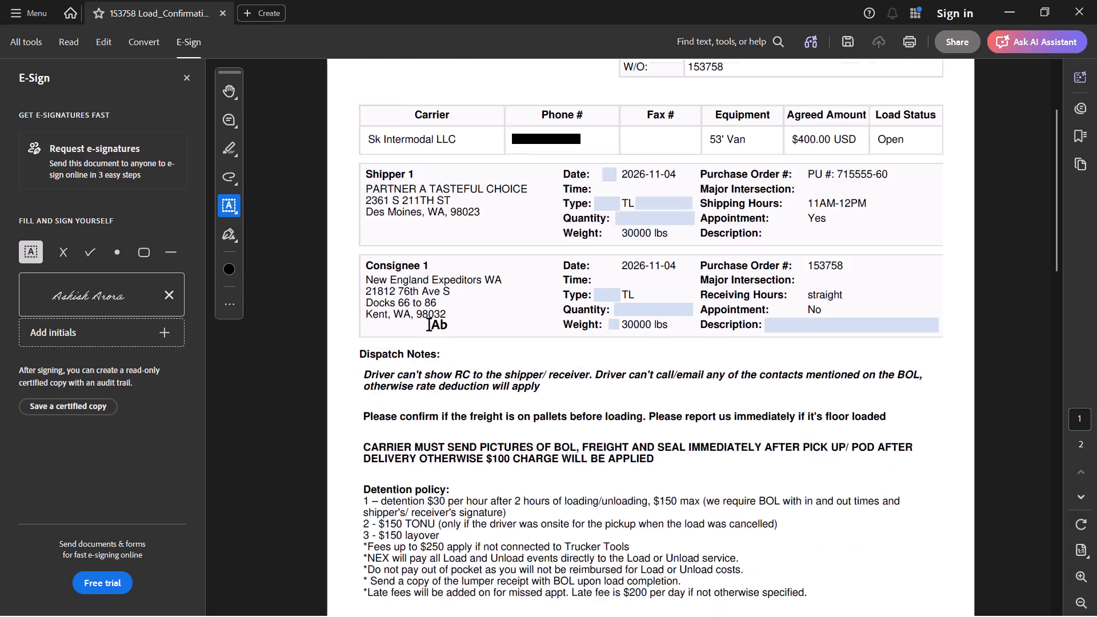
scroll(431, 323, "down", 3)
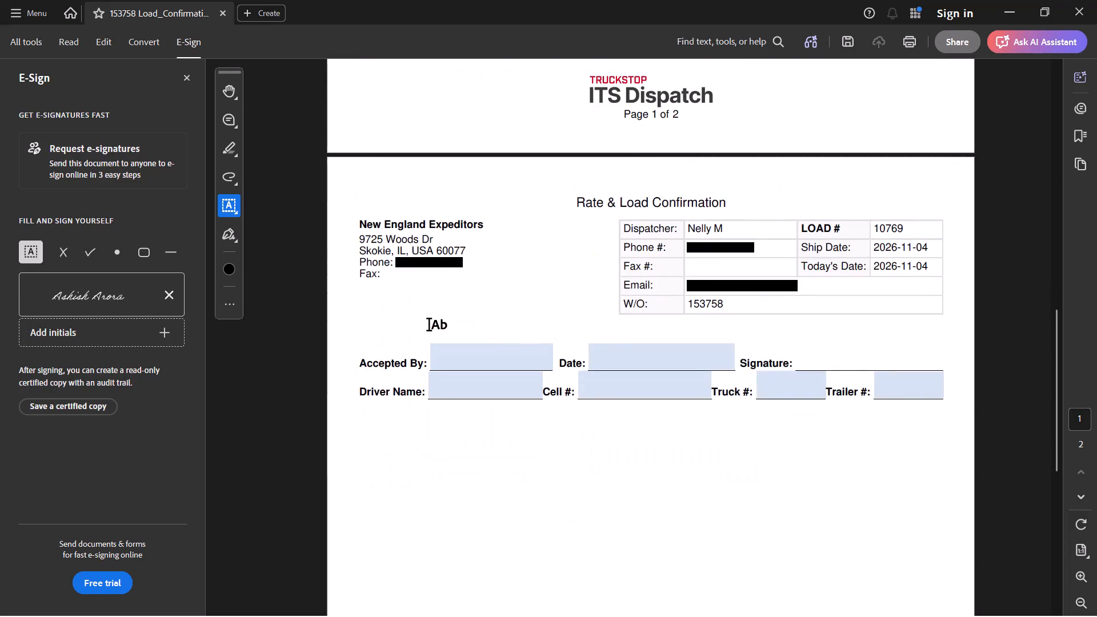
scroll(431, 323, "down", 1)
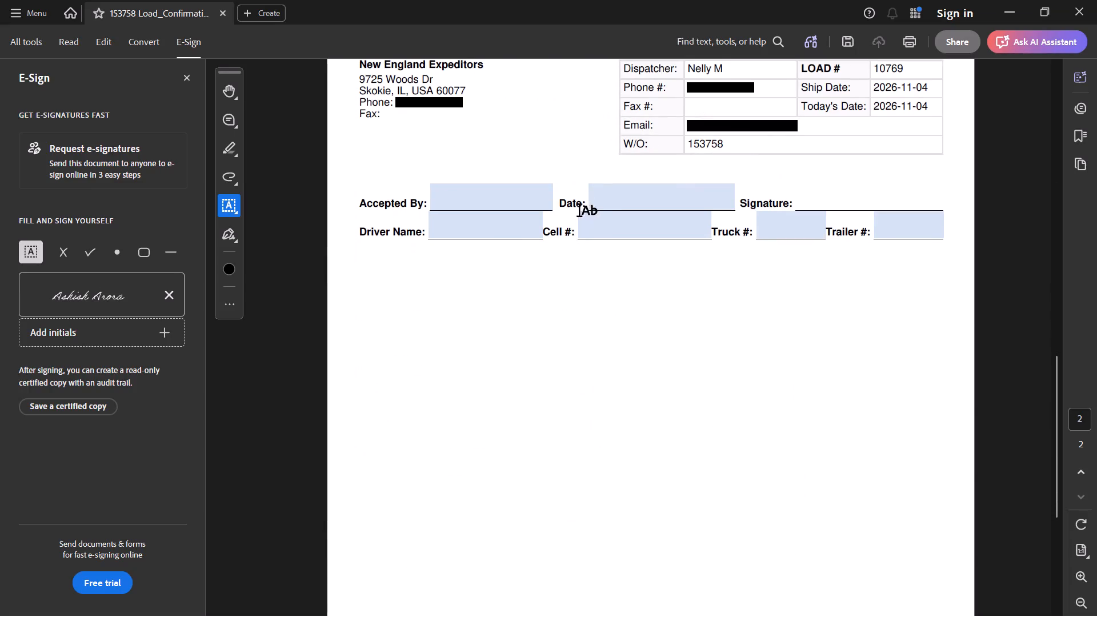
scroll(602, 202, "up", 1)
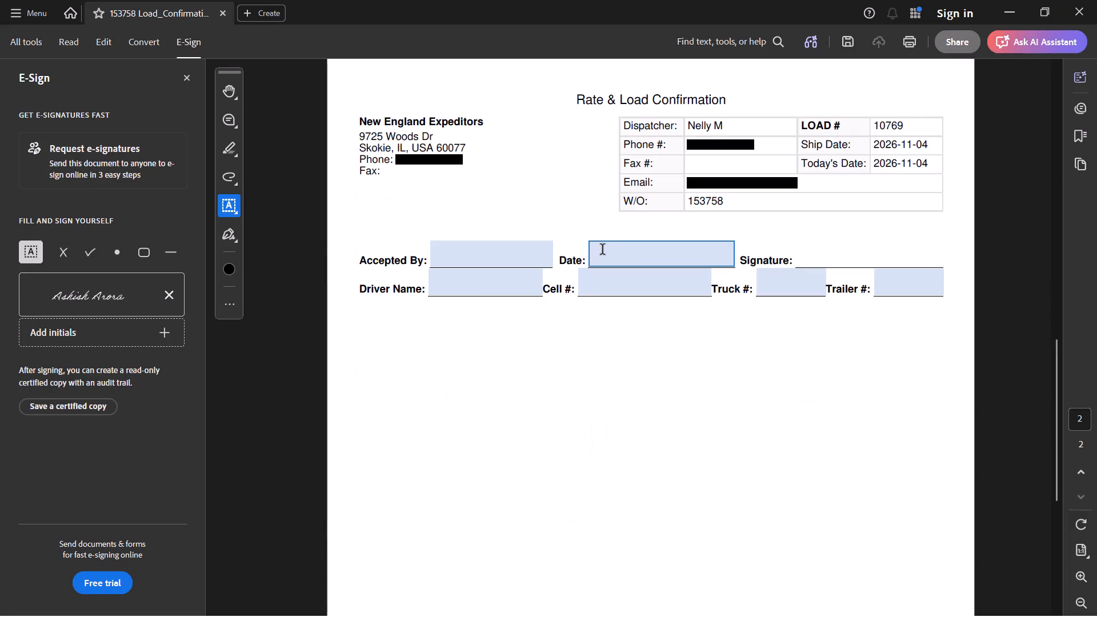
left_click(603, 250)
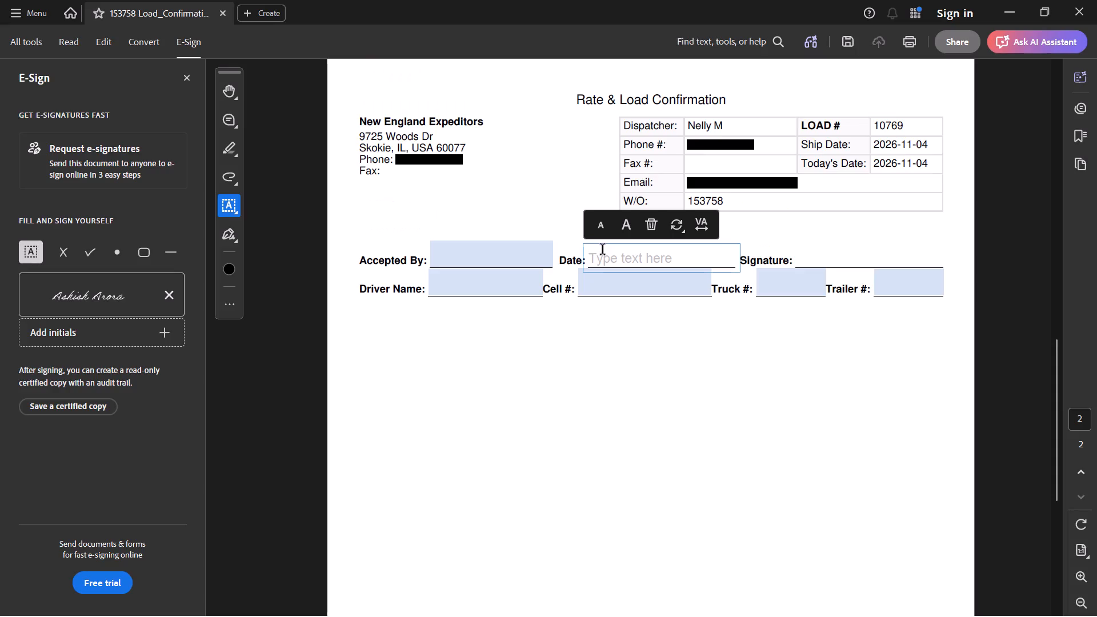
type("11")
type("/04/2026")
Place the saved signature on the Signature line of the acceptance section.
left_click(137, 283)
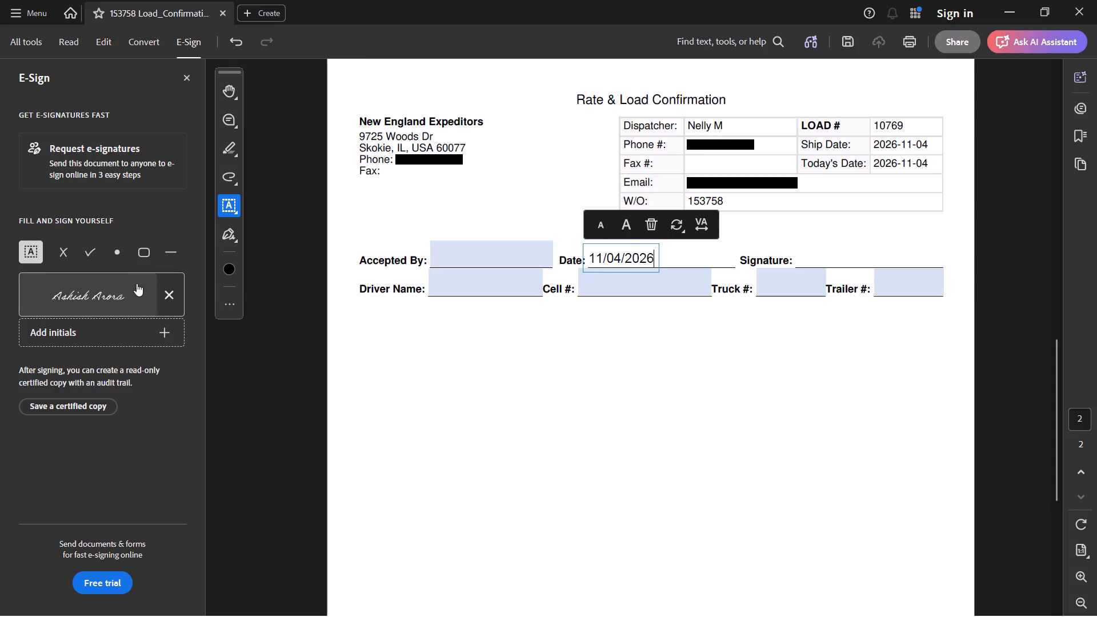
left_click(846, 259)
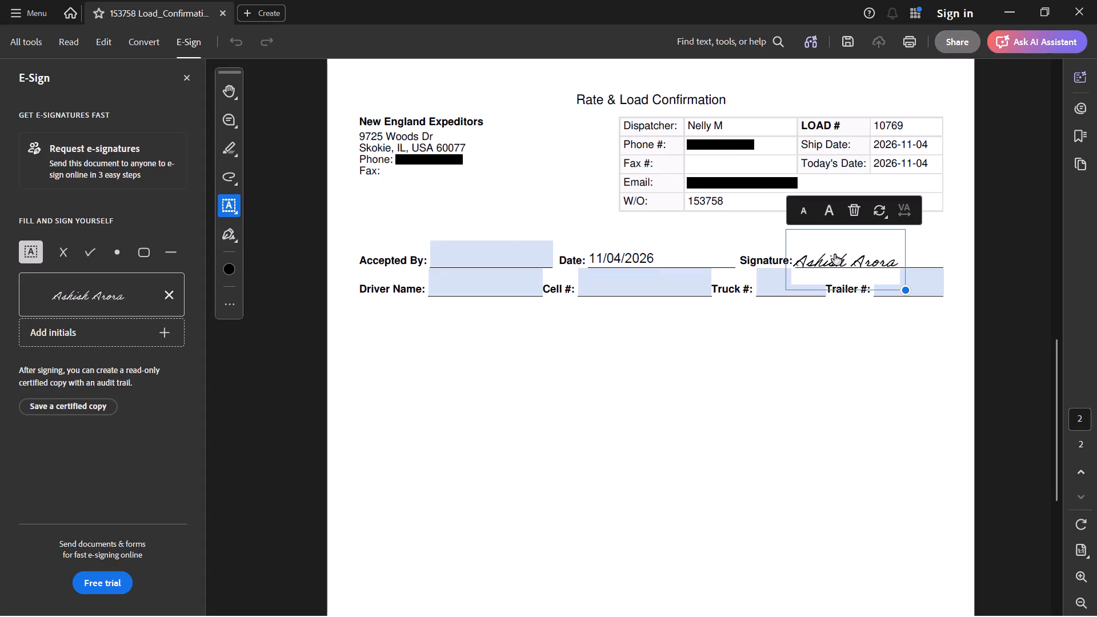
Fill in the Accepted By field with the signer's name.
left_click(440, 264)
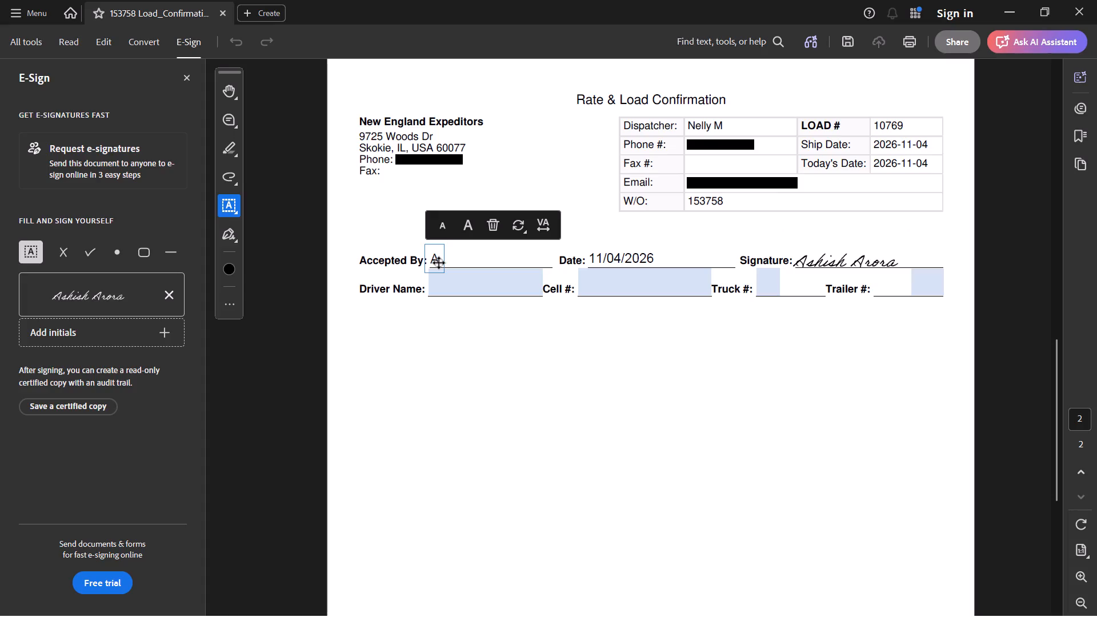
key("s")
key("h")
key("i")
key("s")
key("h")
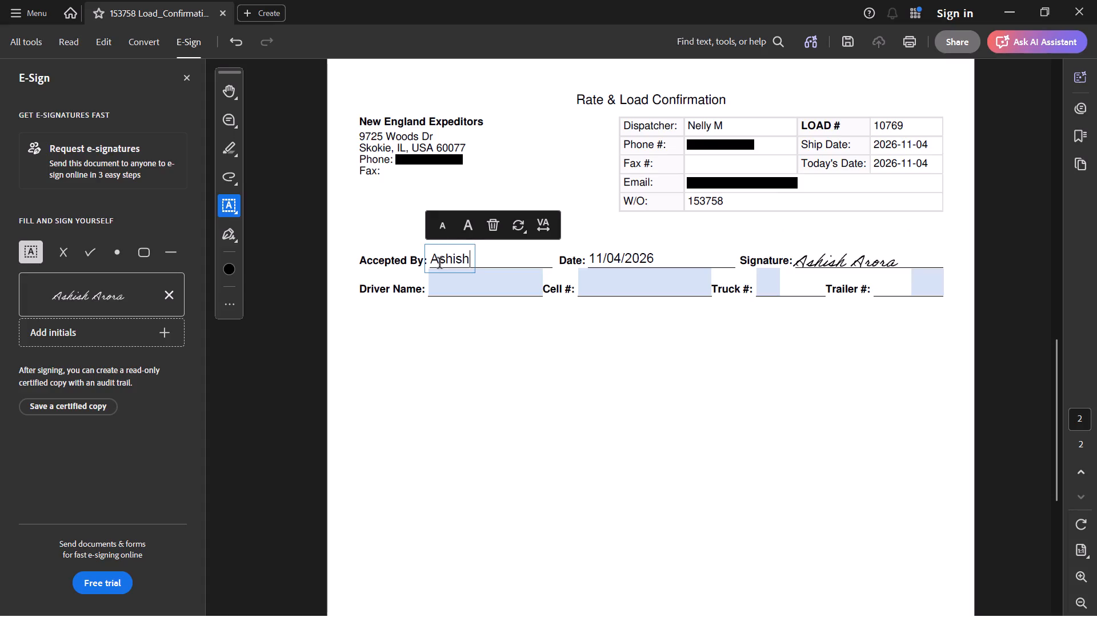
key("space")
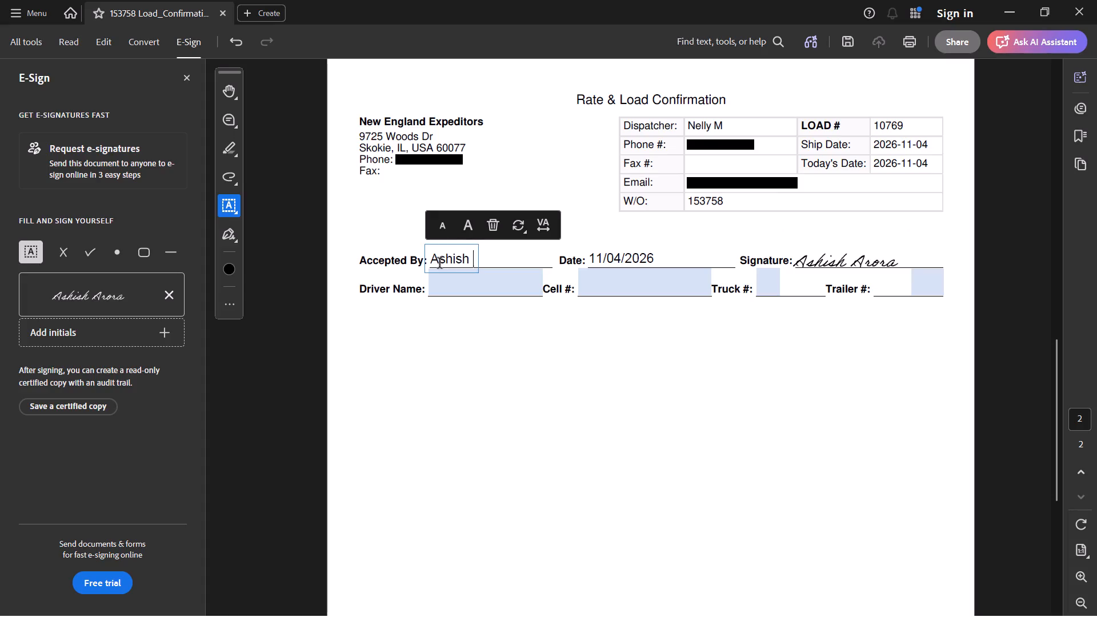
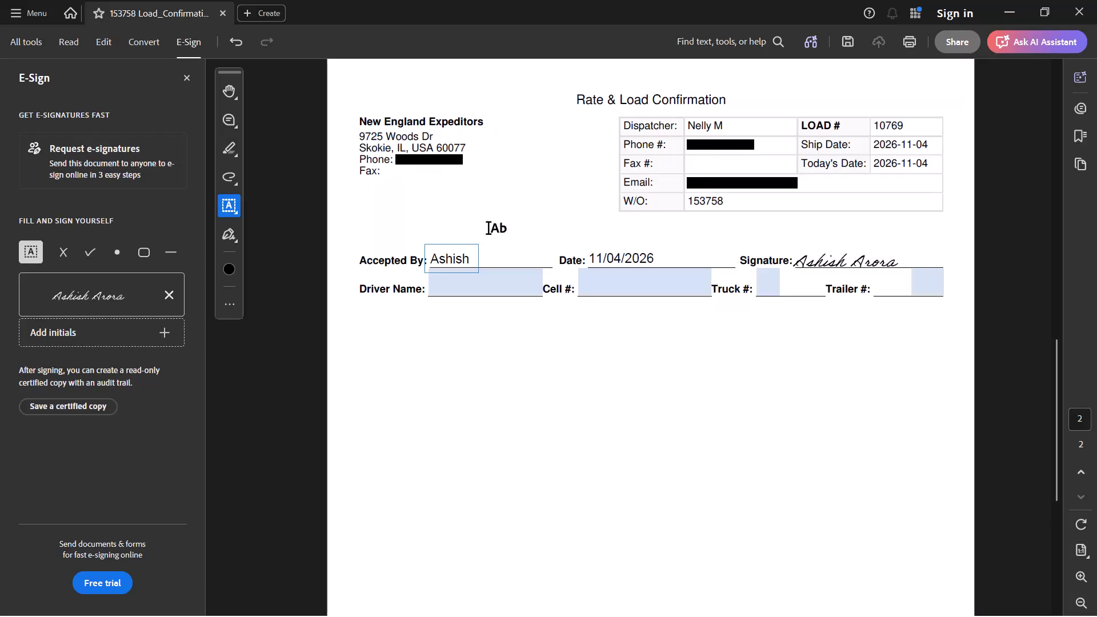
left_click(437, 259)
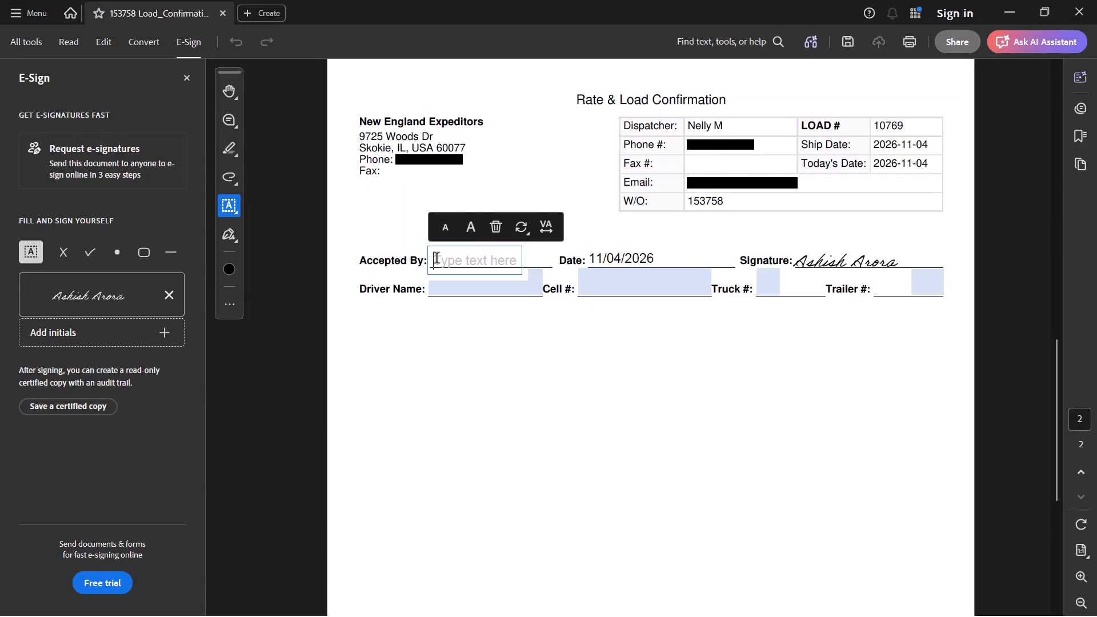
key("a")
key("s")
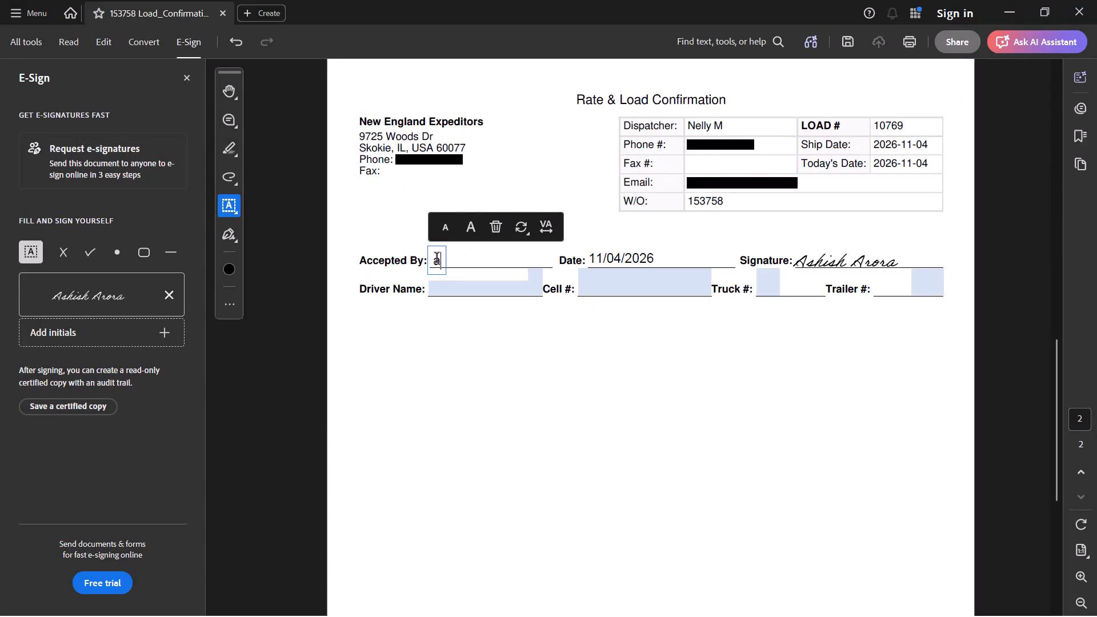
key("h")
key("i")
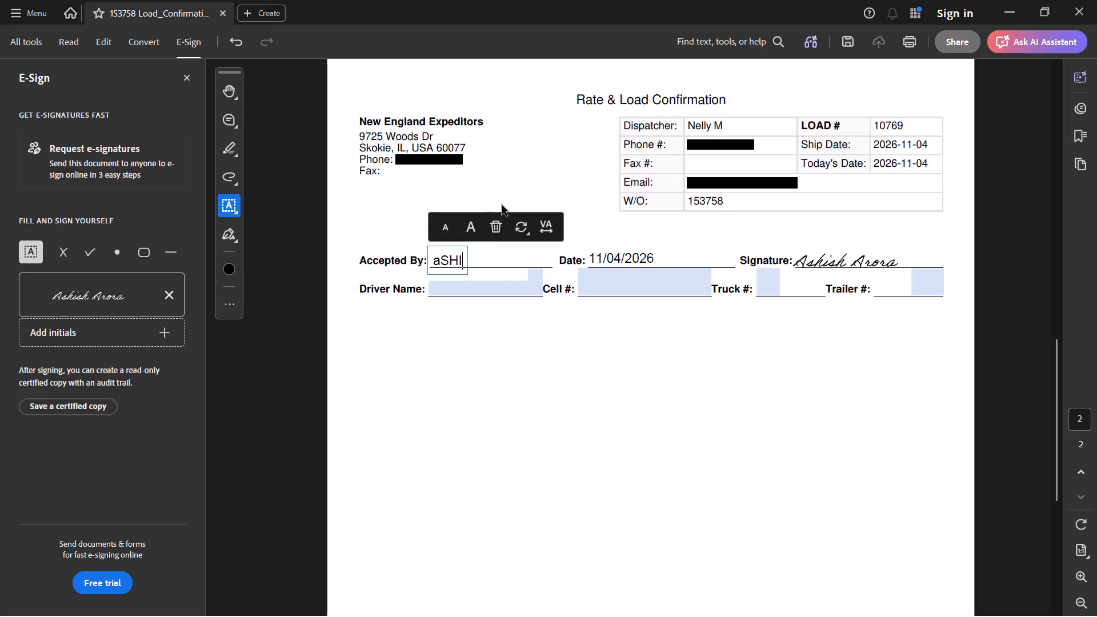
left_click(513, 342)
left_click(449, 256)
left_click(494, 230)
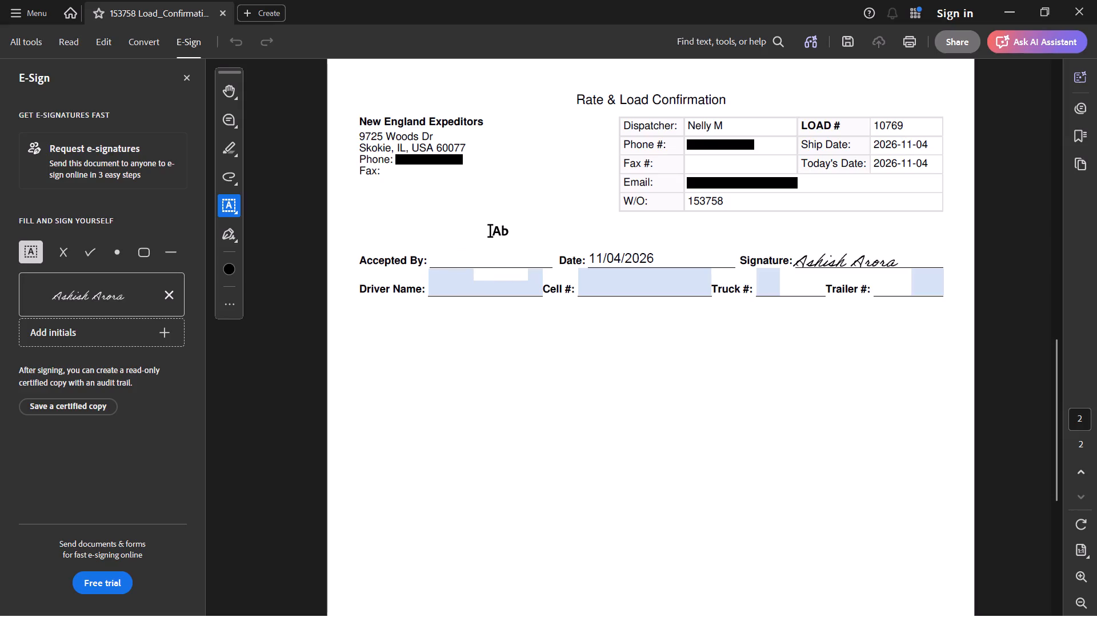
Fill in the Accepted By field of the acceptance section again with the signer's full name, matching the signature.
left_click(434, 260)
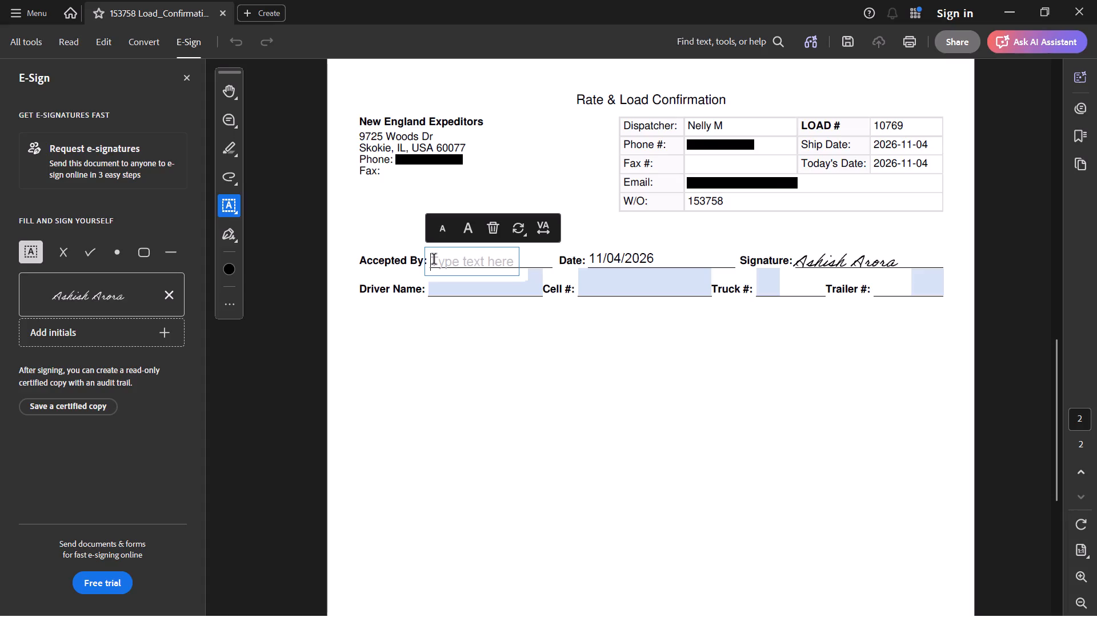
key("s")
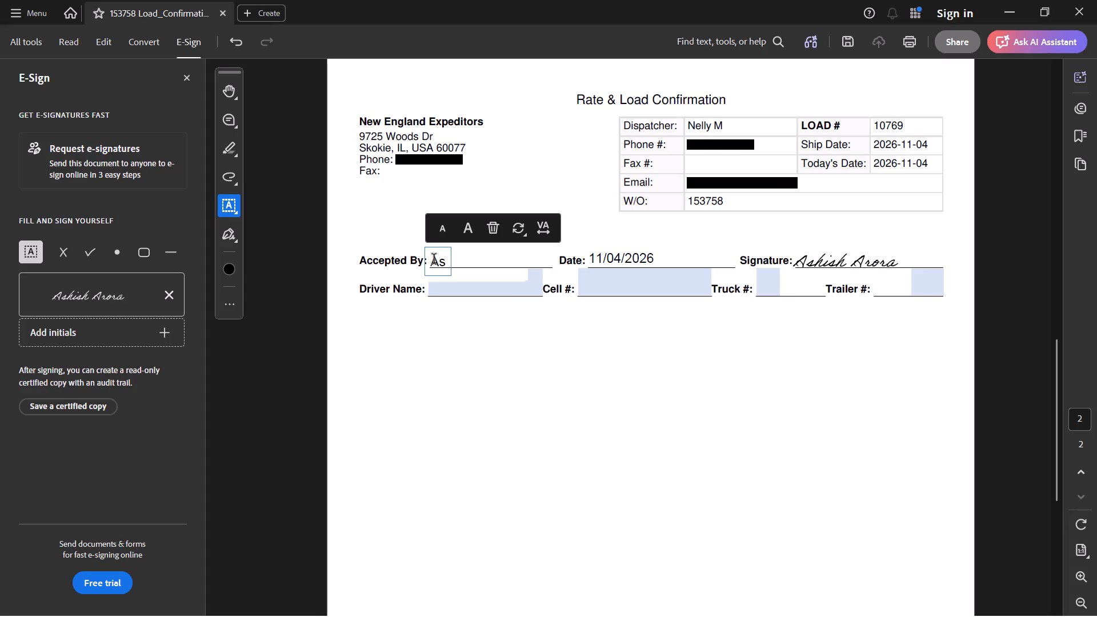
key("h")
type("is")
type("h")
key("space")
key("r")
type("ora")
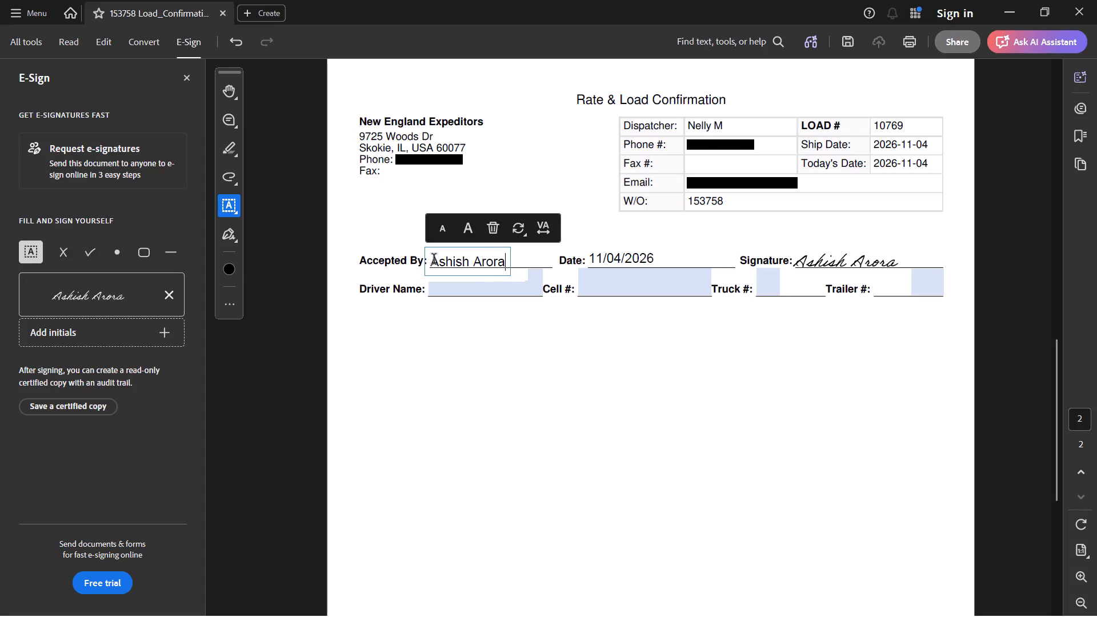
left_click(436, 293)
Fill in the Driver Name field of the acceptance section with Solomon.
left_click(436, 289)
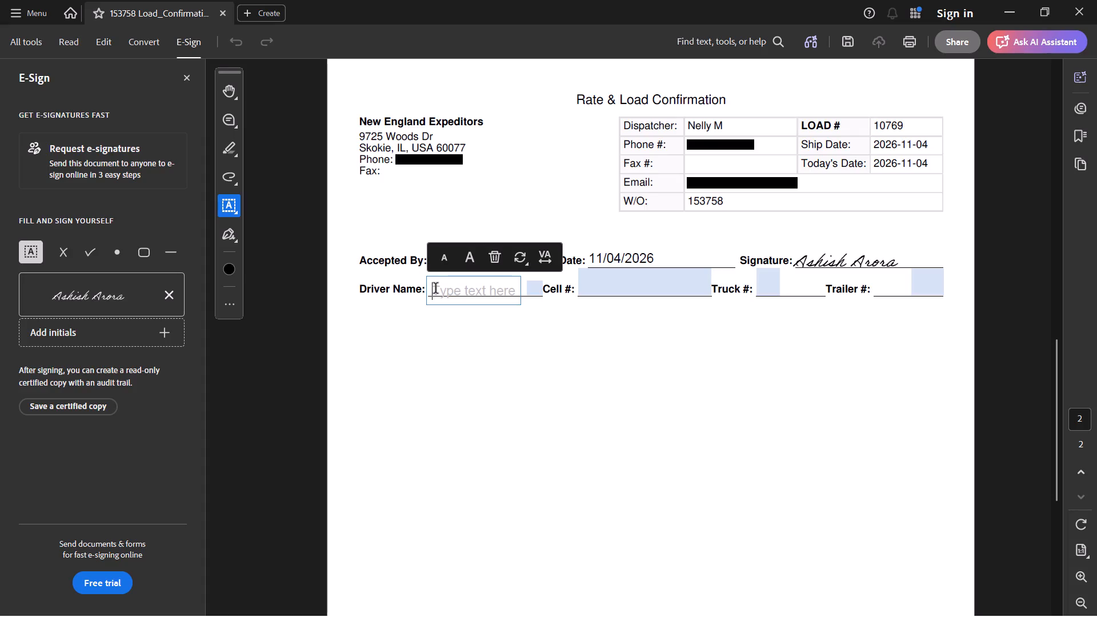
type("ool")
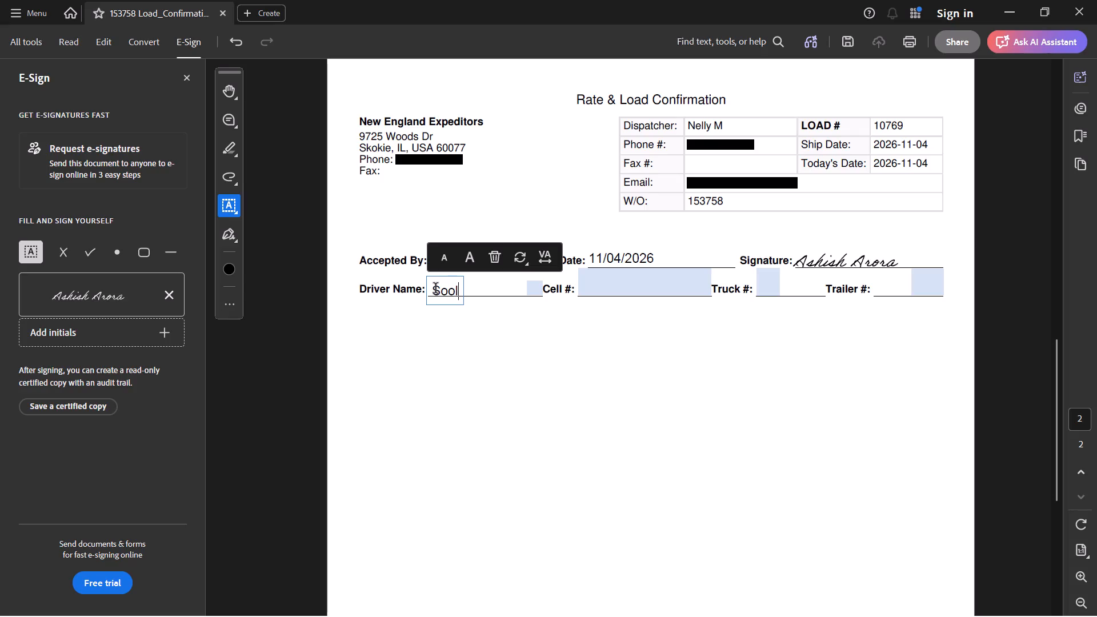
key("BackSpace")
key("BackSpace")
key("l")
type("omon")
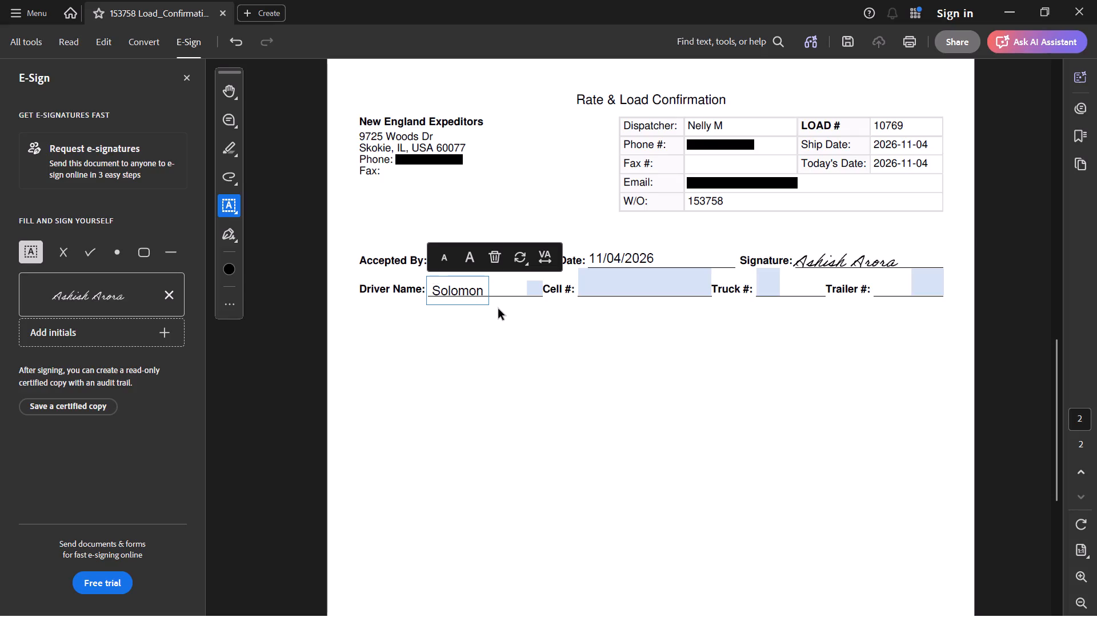
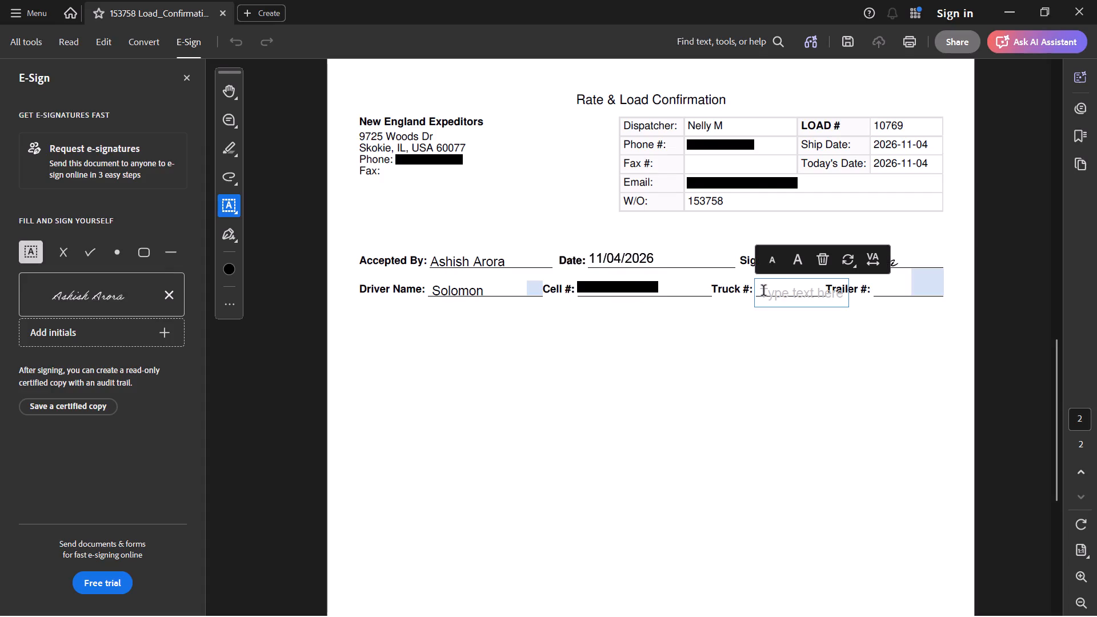
Fill in the Truck # field of the acceptance section with 780 and the Trailer # field with 0009.
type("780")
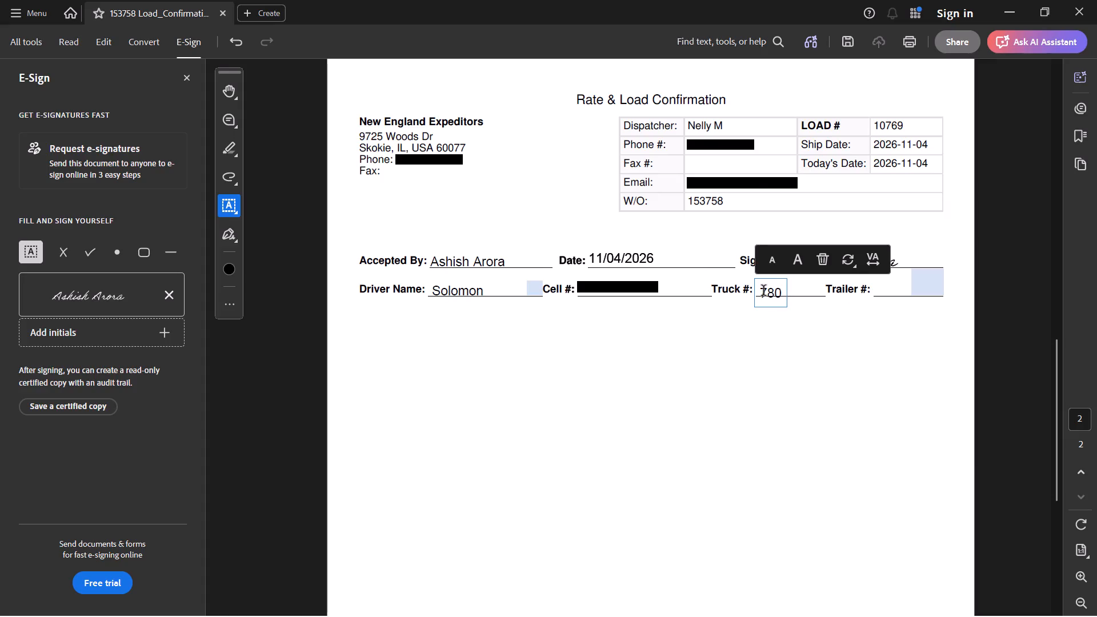
left_click(879, 293)
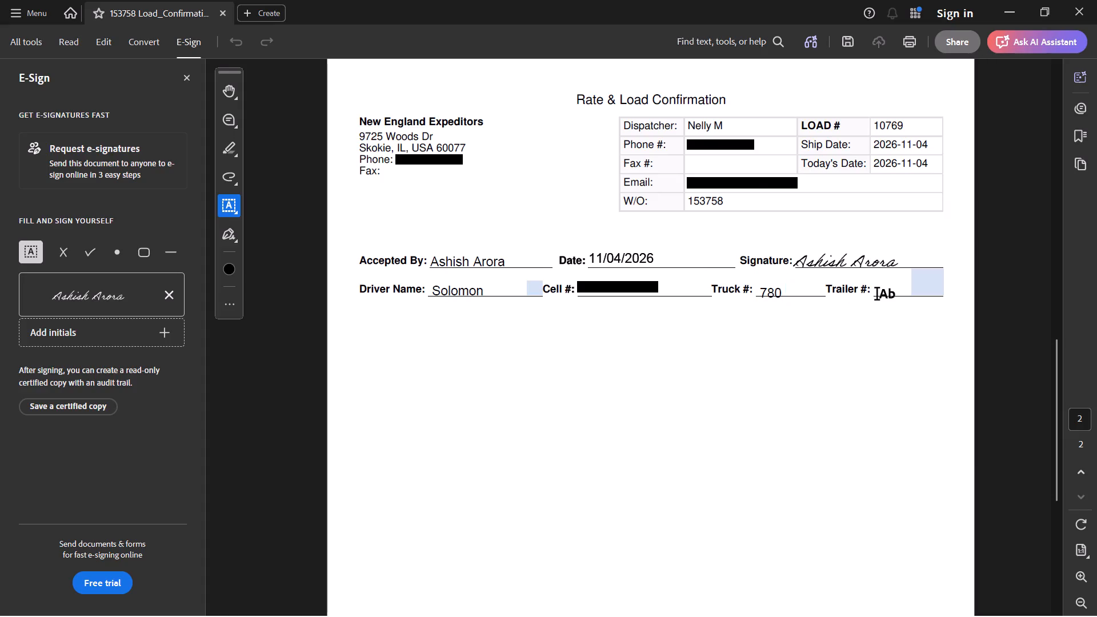
left_click(880, 290)
left_click(882, 295)
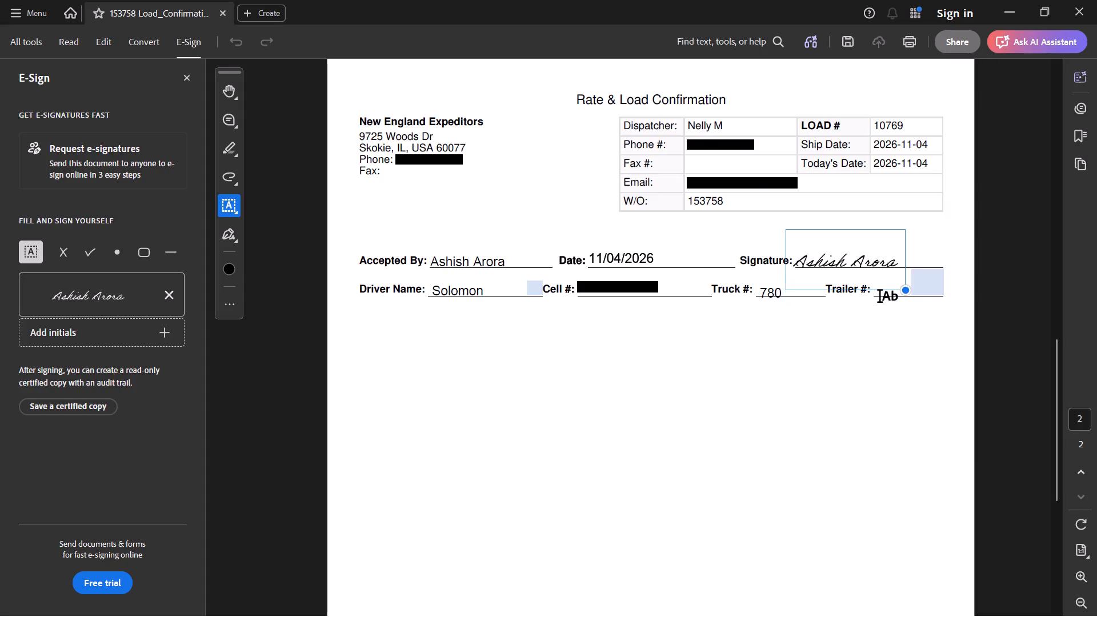
left_click(882, 292)
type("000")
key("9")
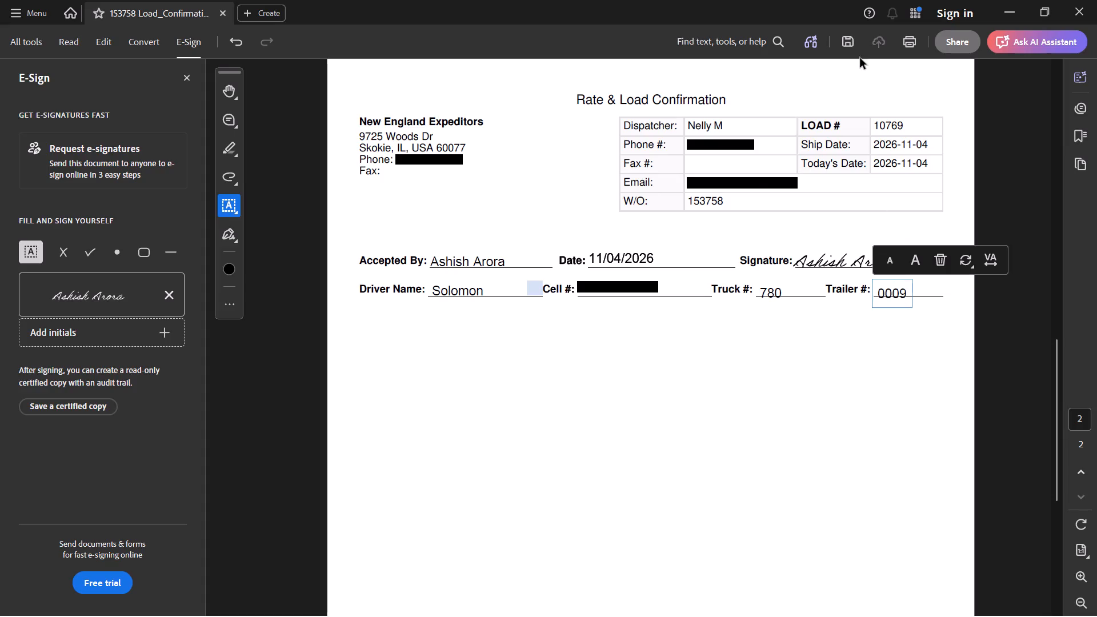
Save the completed rate confirmation as 1575 1 in the desktop USA folder and close the PDF editor.
left_click(848, 41)
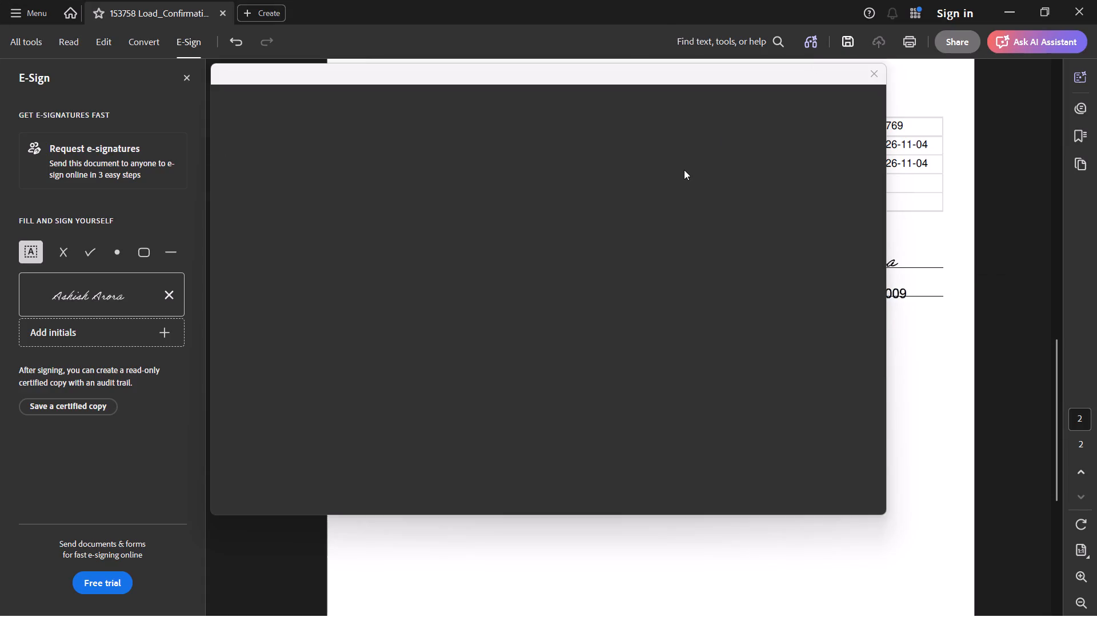
left_click(447, 230)
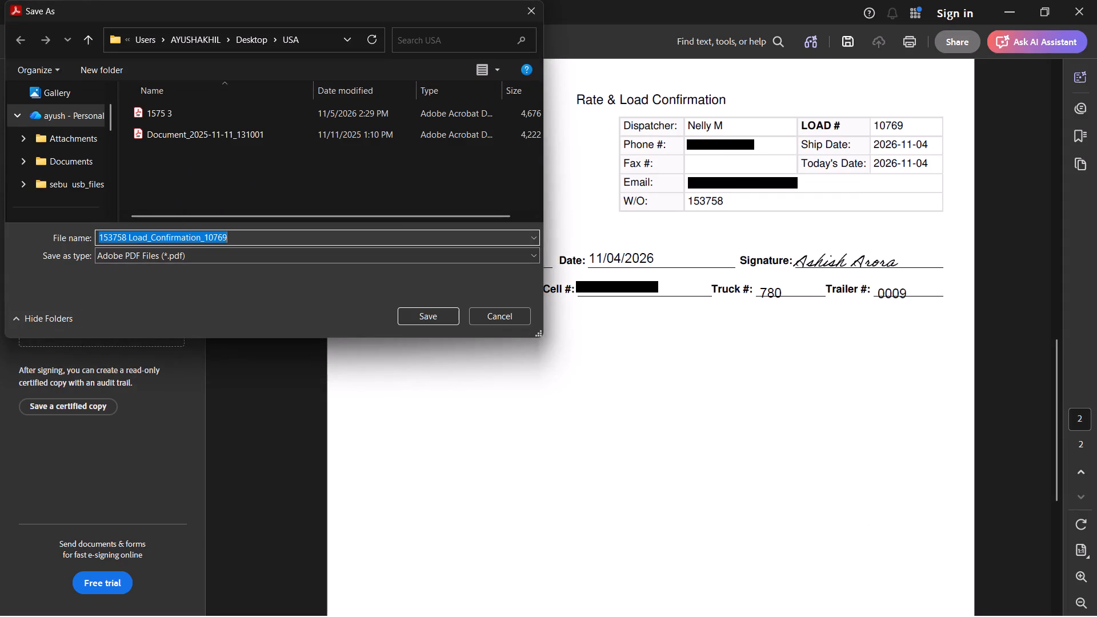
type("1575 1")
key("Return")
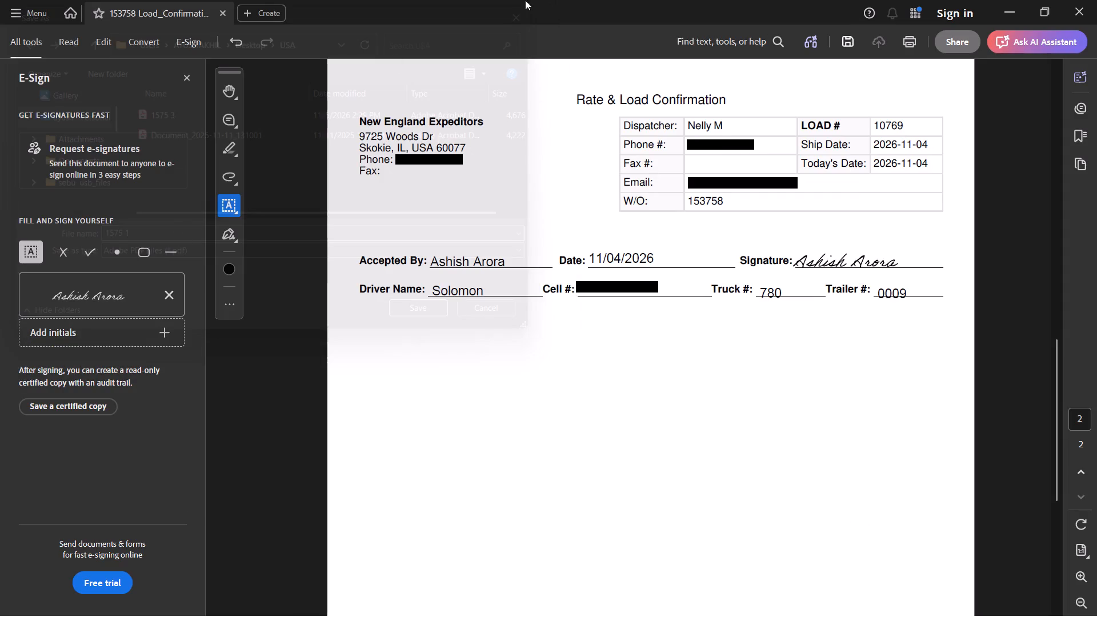
left_click(1069, 9)
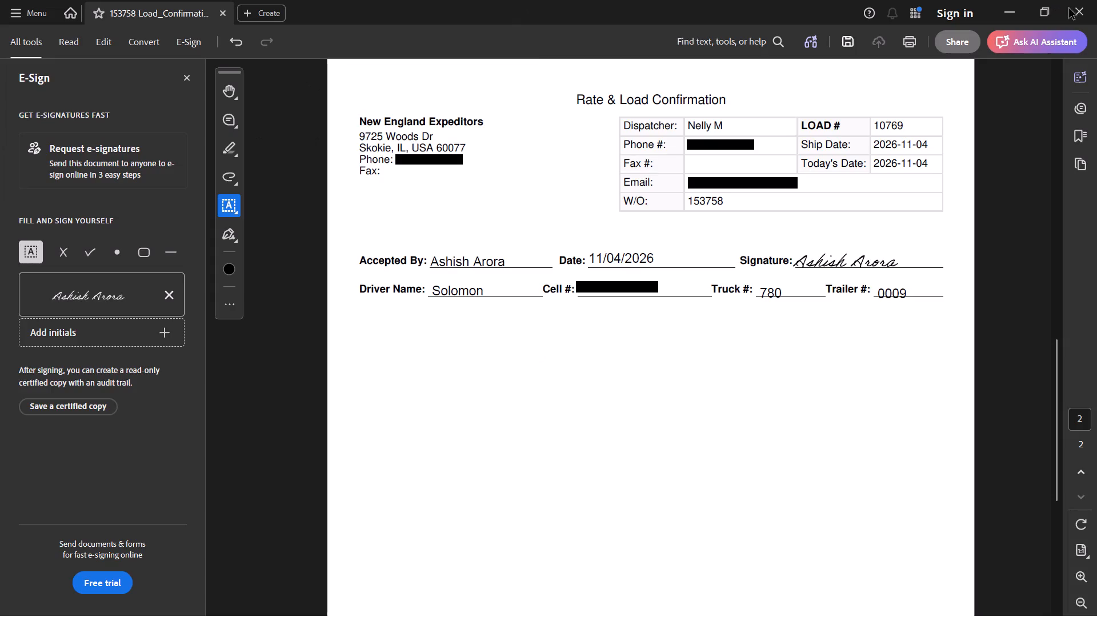
left_click(1079, 10)
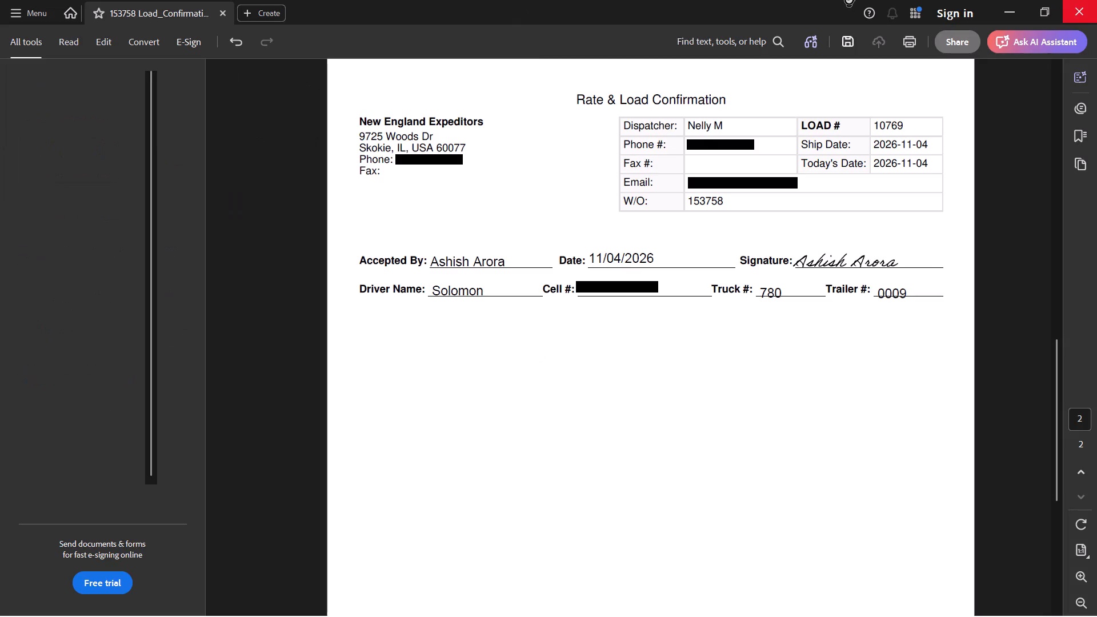
Switch to iLovePDF in Chrome, start a new PDF merge, and add 1575 1 from the USA folder.
left_click(435, 0)
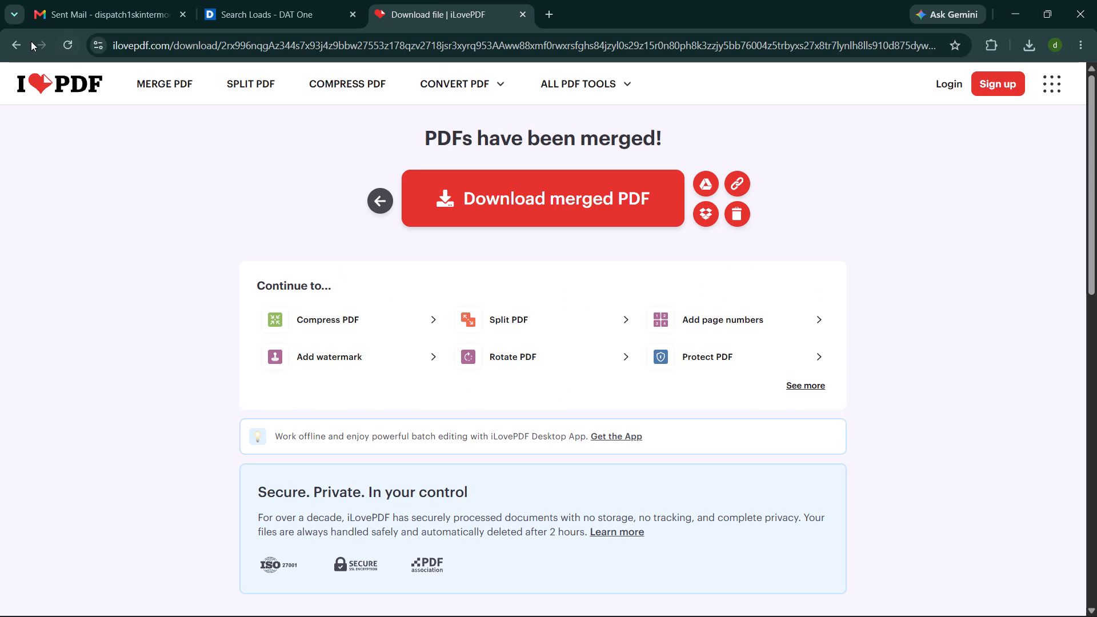
left_click(22, 42)
left_click(498, 246)
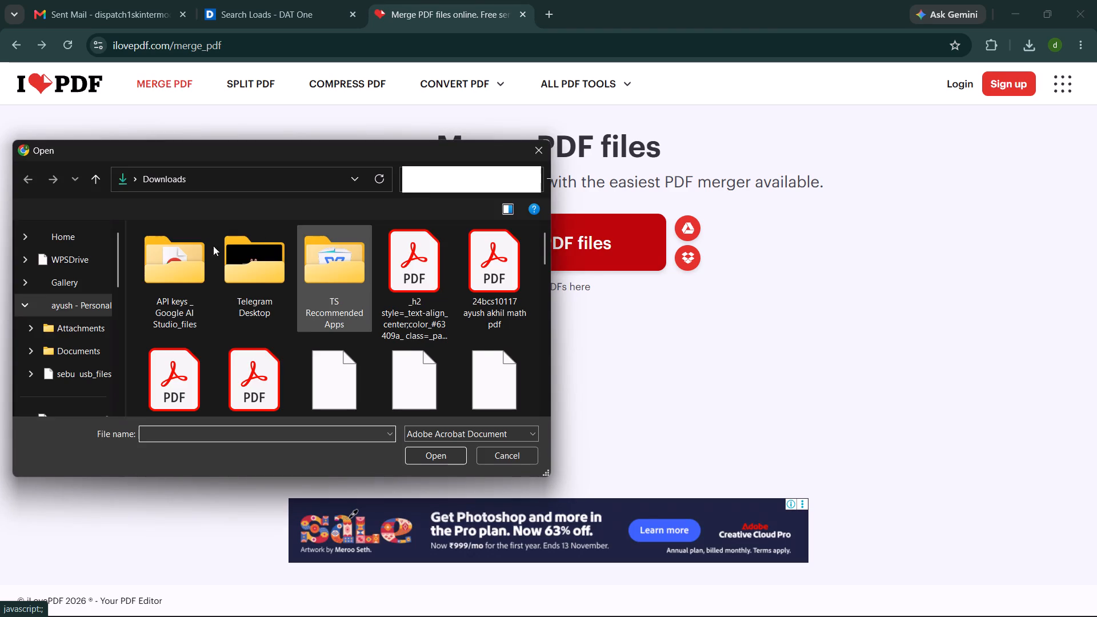
scroll(71, 332, "down", 1)
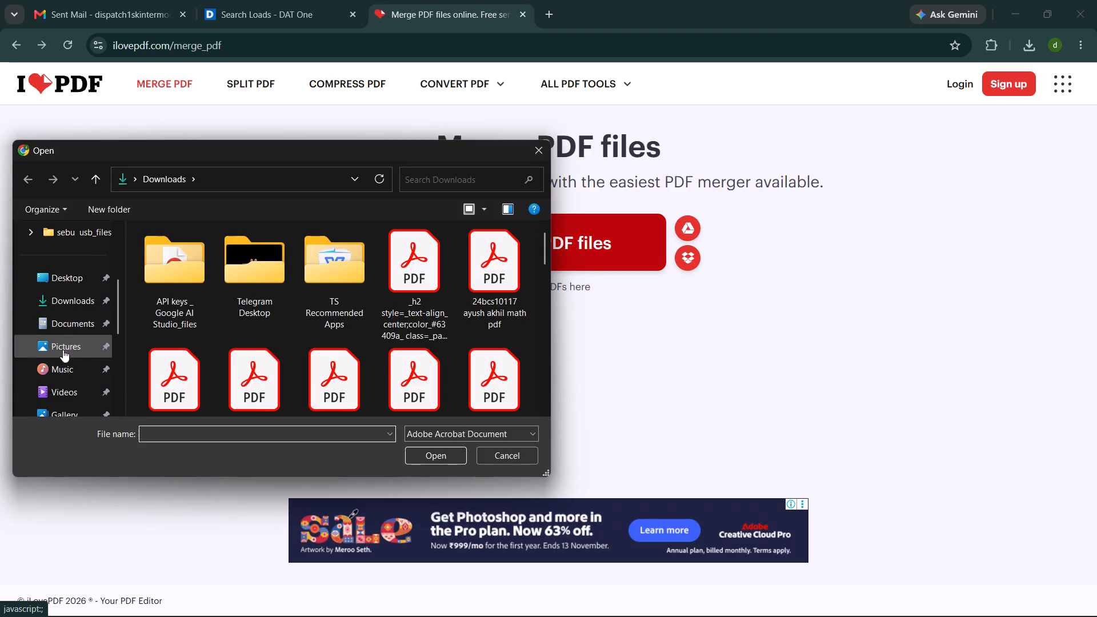
scroll(63, 365, "down", 1)
left_click(64, 382)
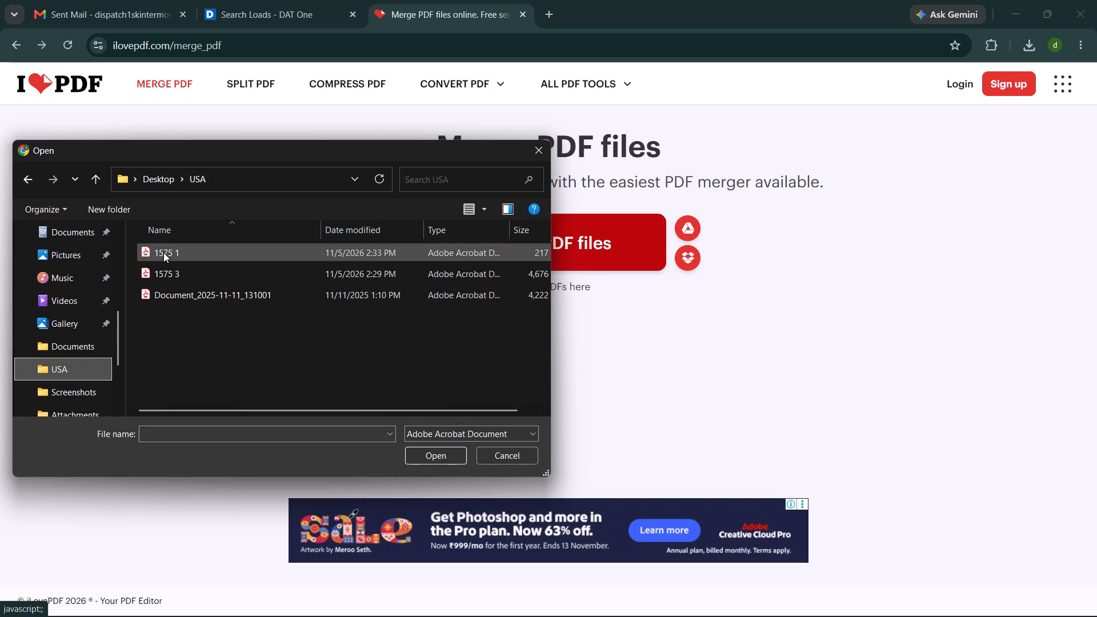
left_click(163, 253)
left_click(418, 459)
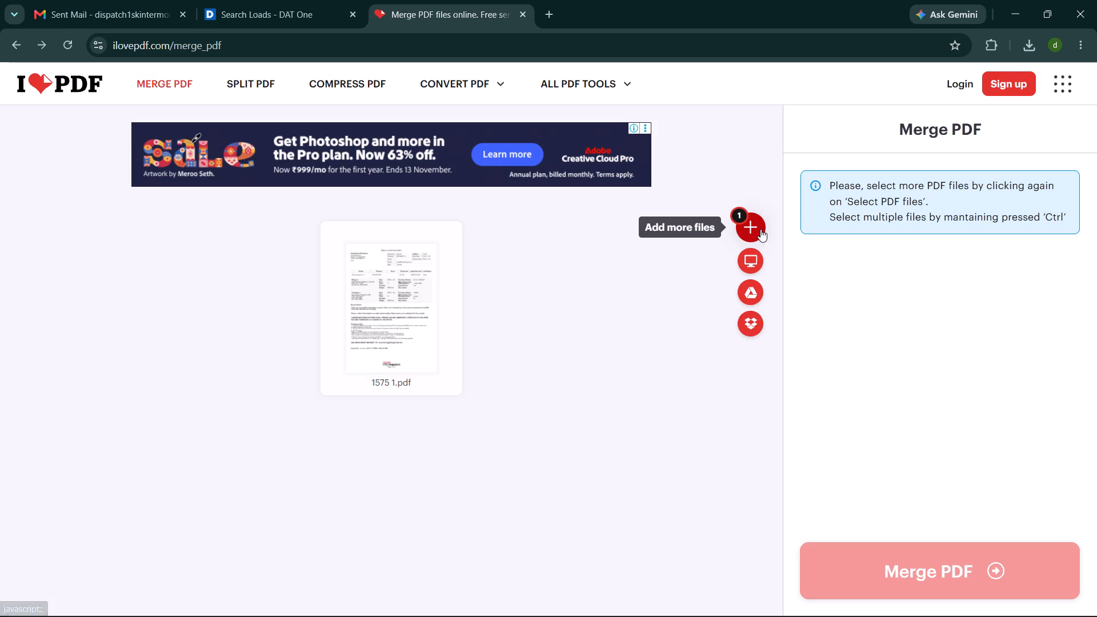
Add Receipt_2026-11-05_135559.pdf from the Downloads folder to the merge.
left_click(760, 229)
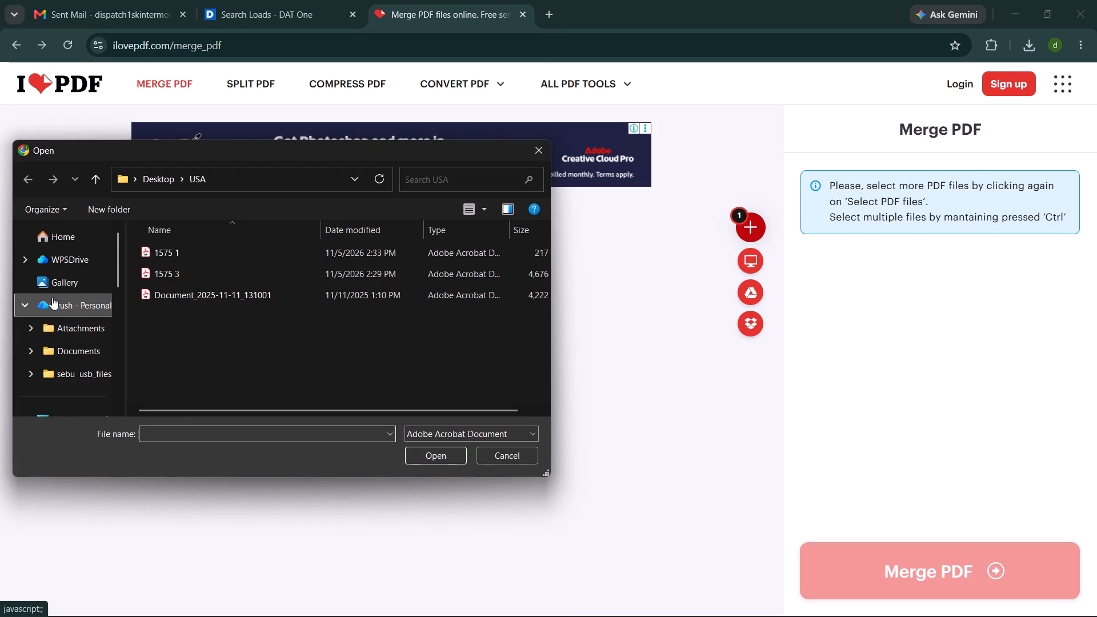
scroll(52, 297, "down", 1)
left_click(55, 363)
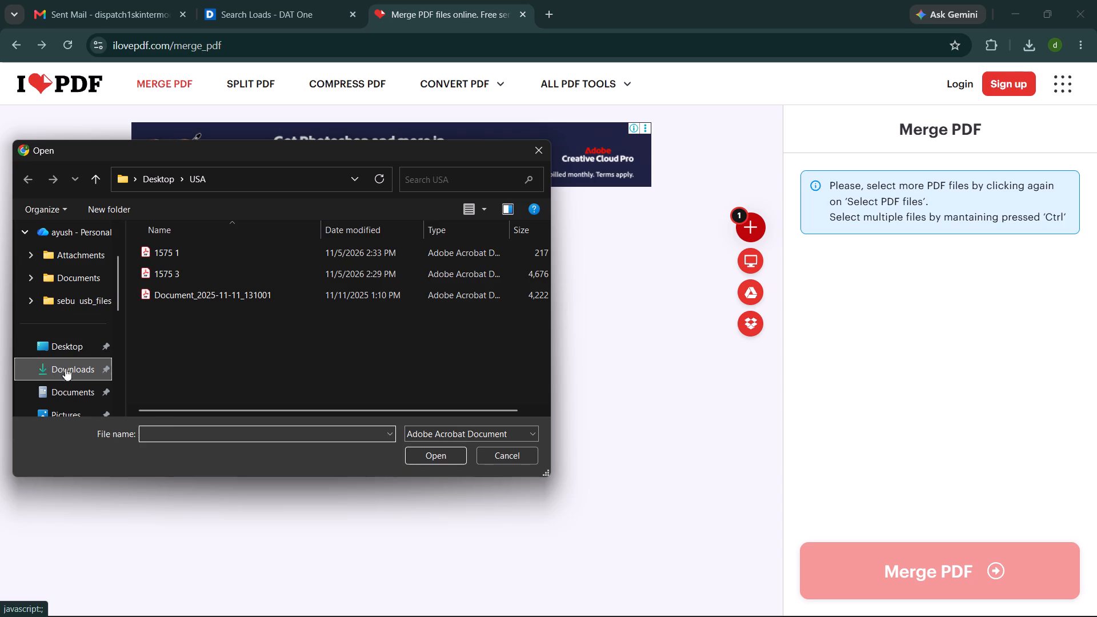
left_click(170, 430)
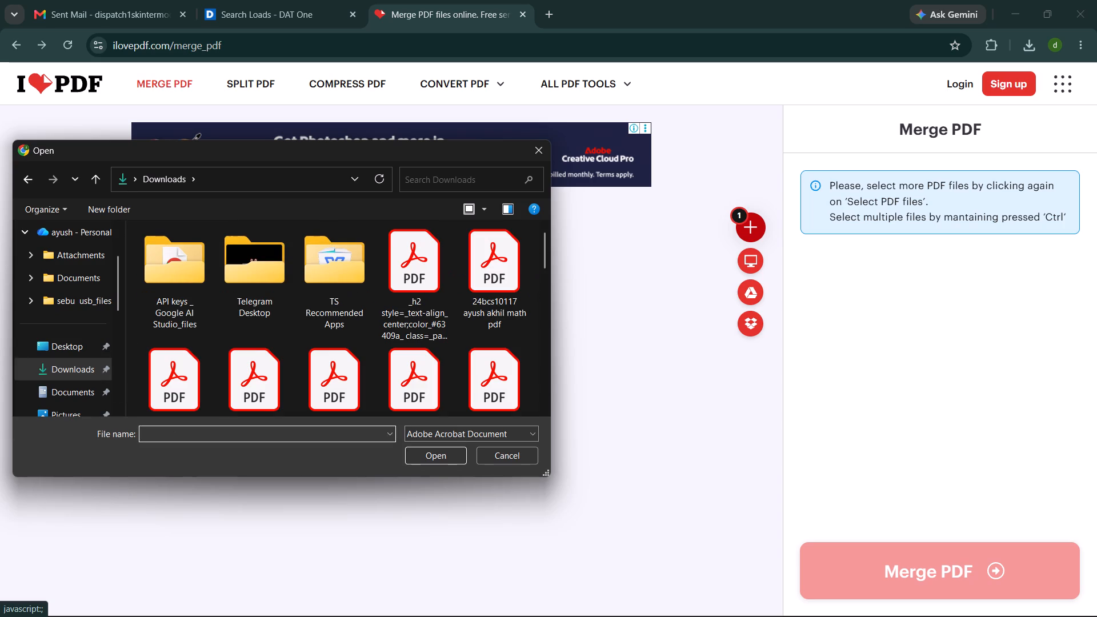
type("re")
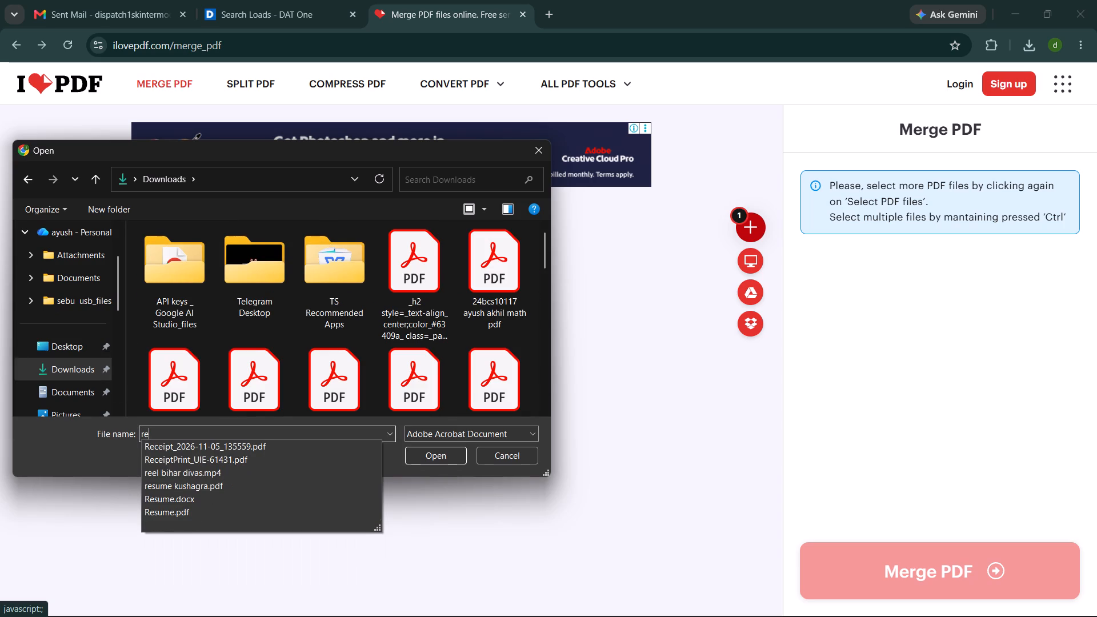
left_click(190, 444)
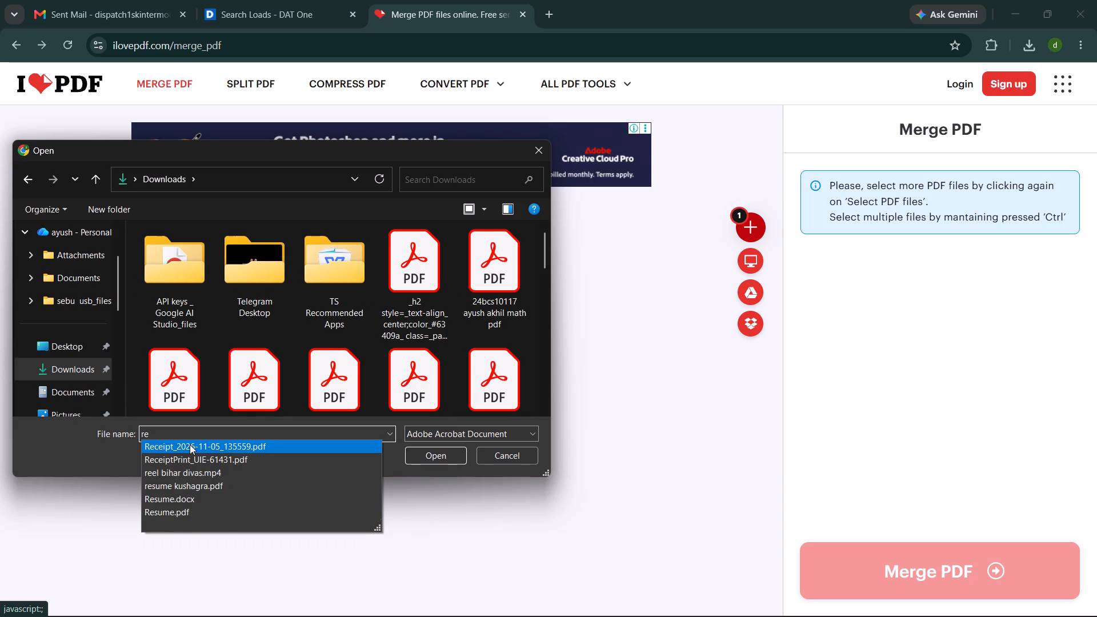
left_click(418, 450)
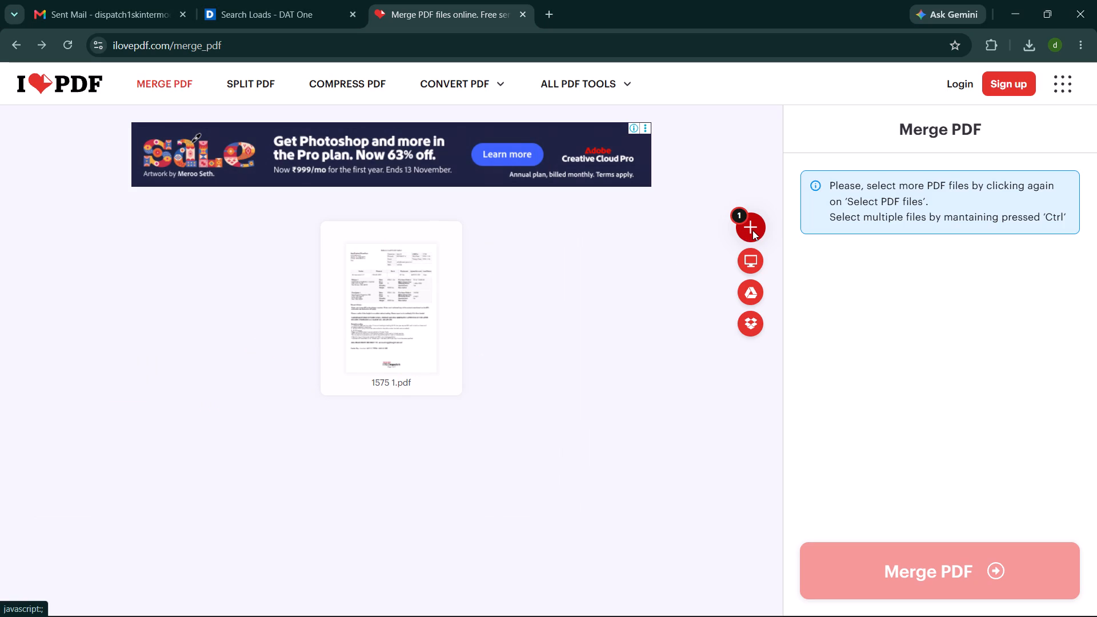
Add 1575 3 from the desktop USA folder as the last file of the merge.
left_click(752, 230)
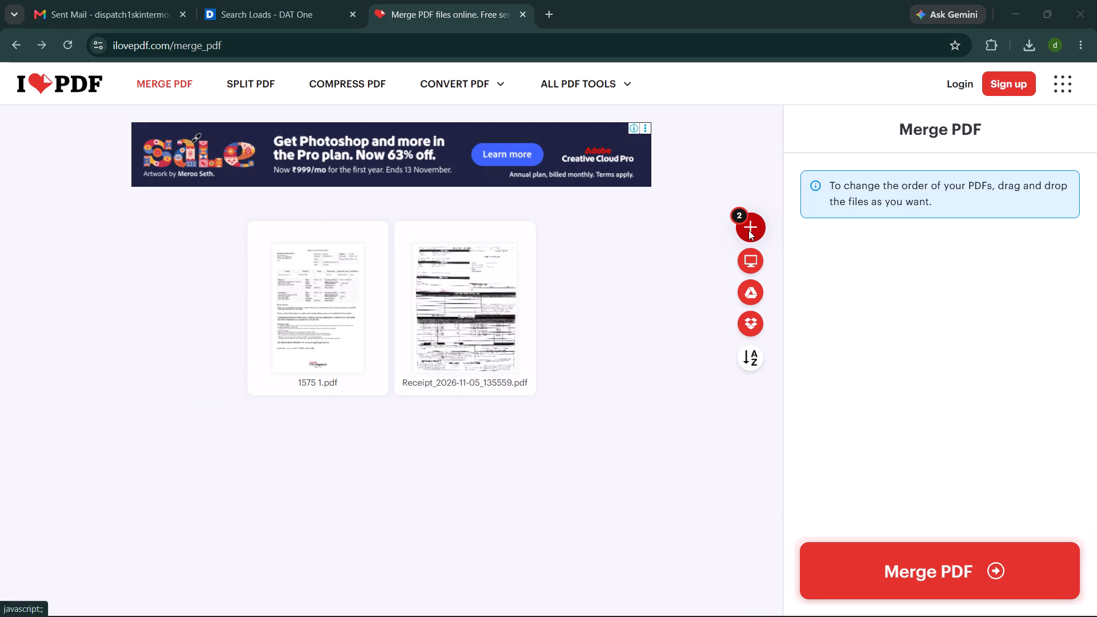
left_click(748, 230)
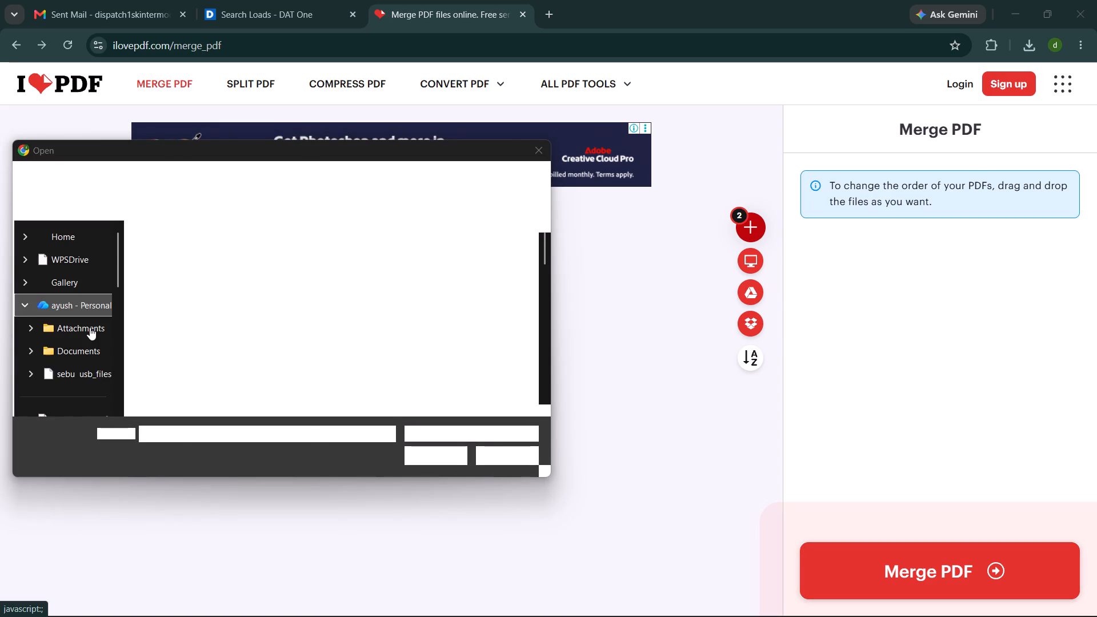
scroll(90, 327, "down", 1)
scroll(56, 394, "down", 1)
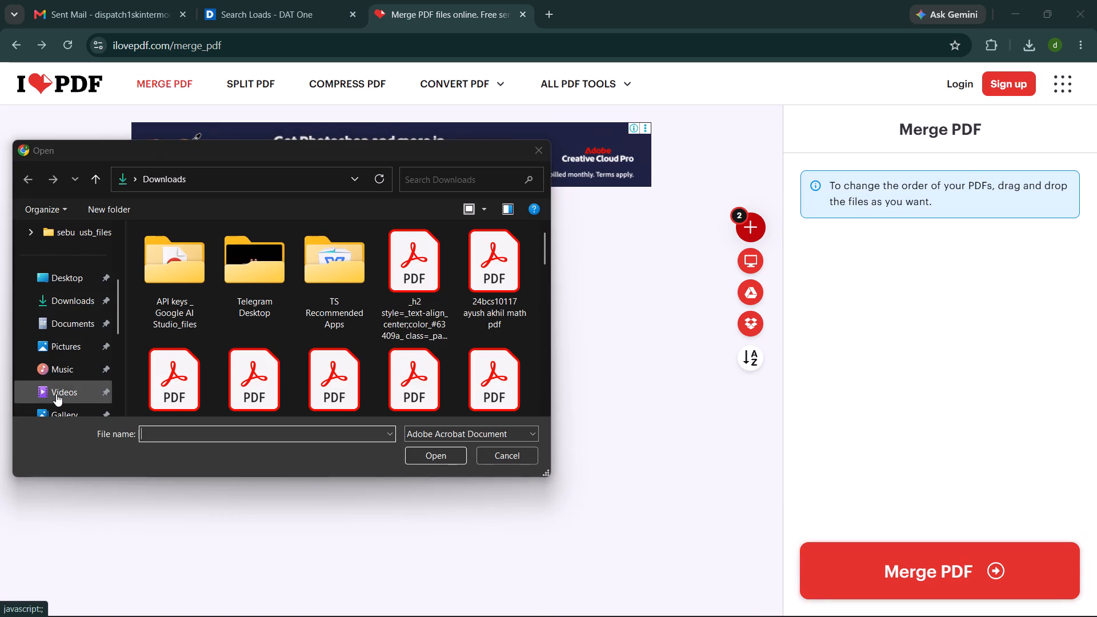
scroll(56, 394, "down", 1)
left_click(59, 392)
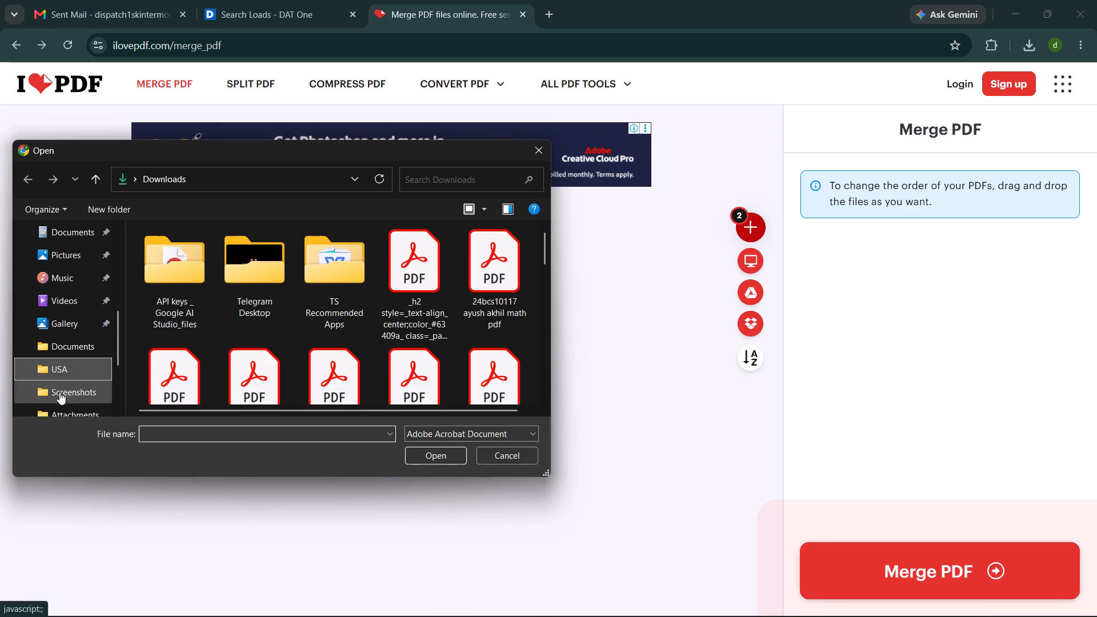
left_click(173, 277)
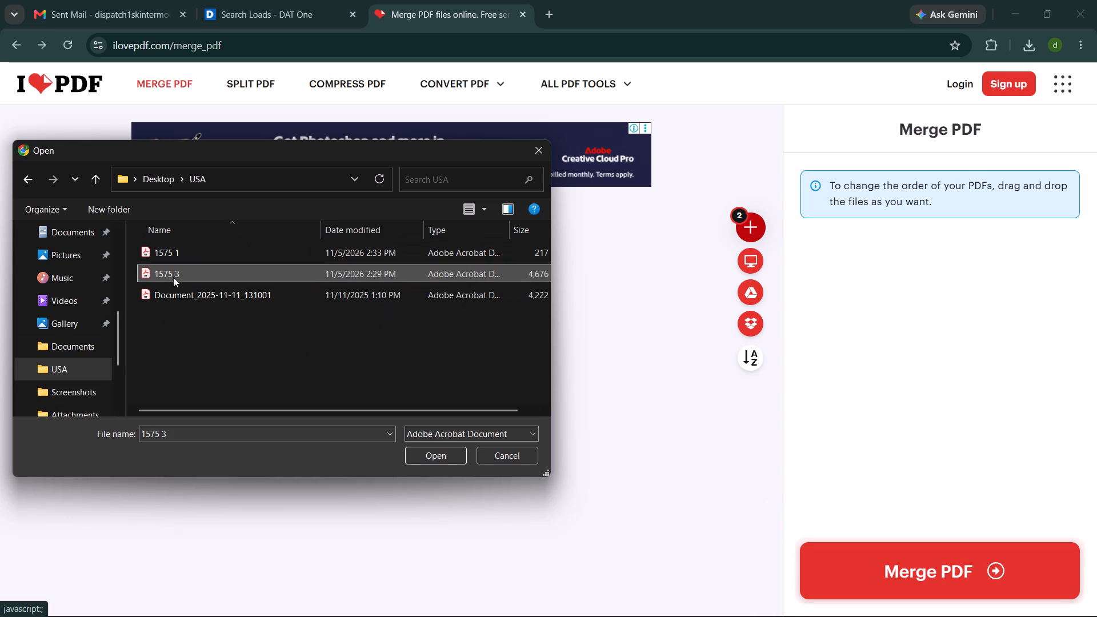
left_click(426, 454)
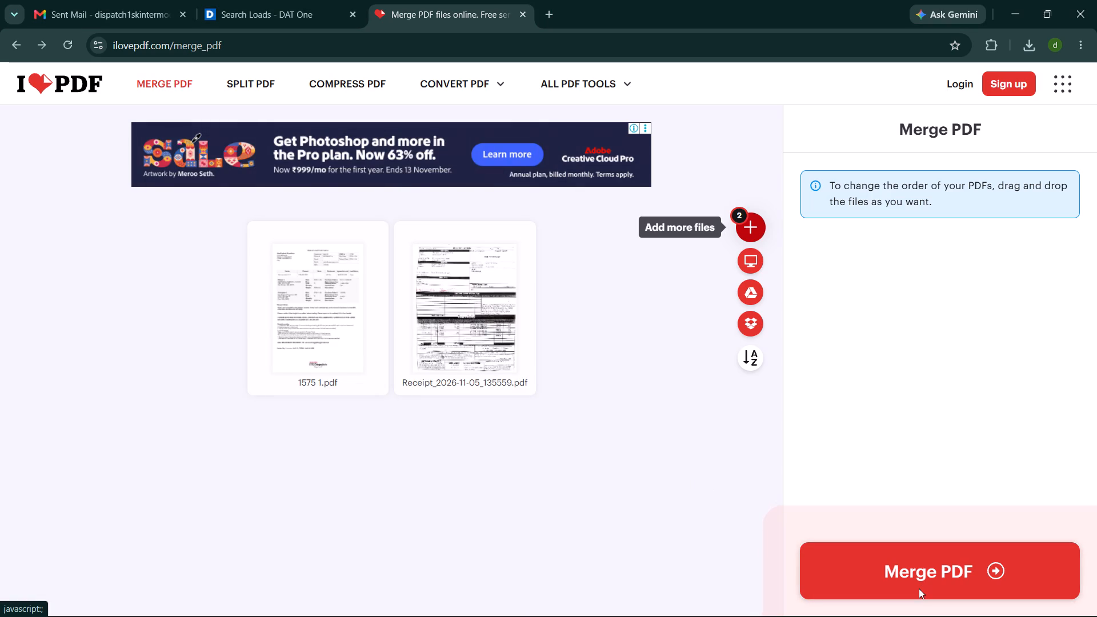
Merge the added PDFs and download the merged file.
left_click(915, 572)
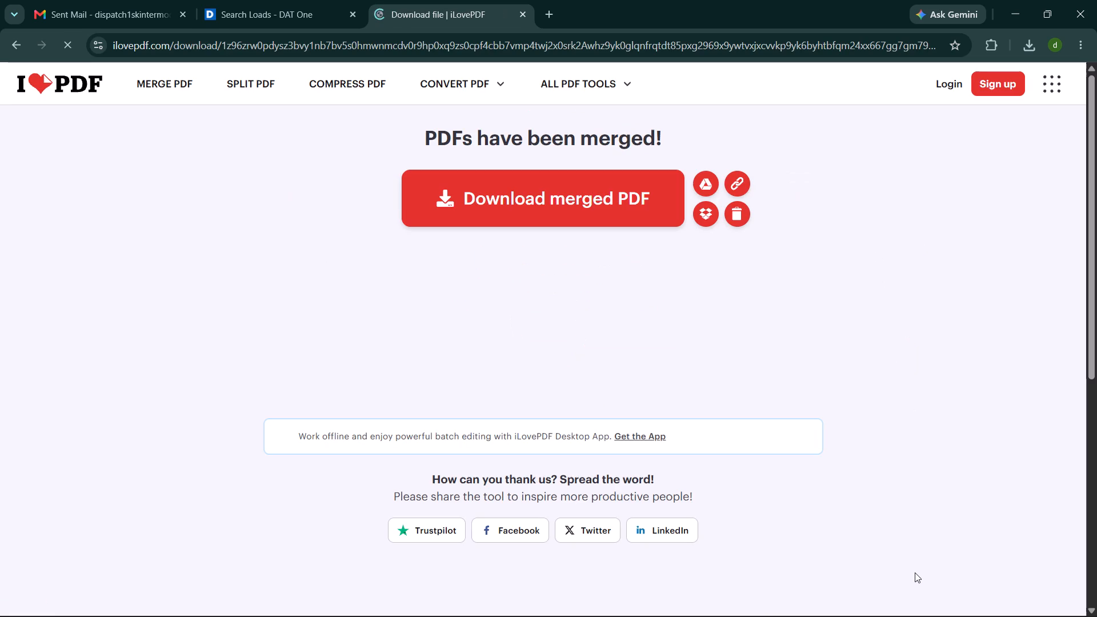
left_click(543, 207)
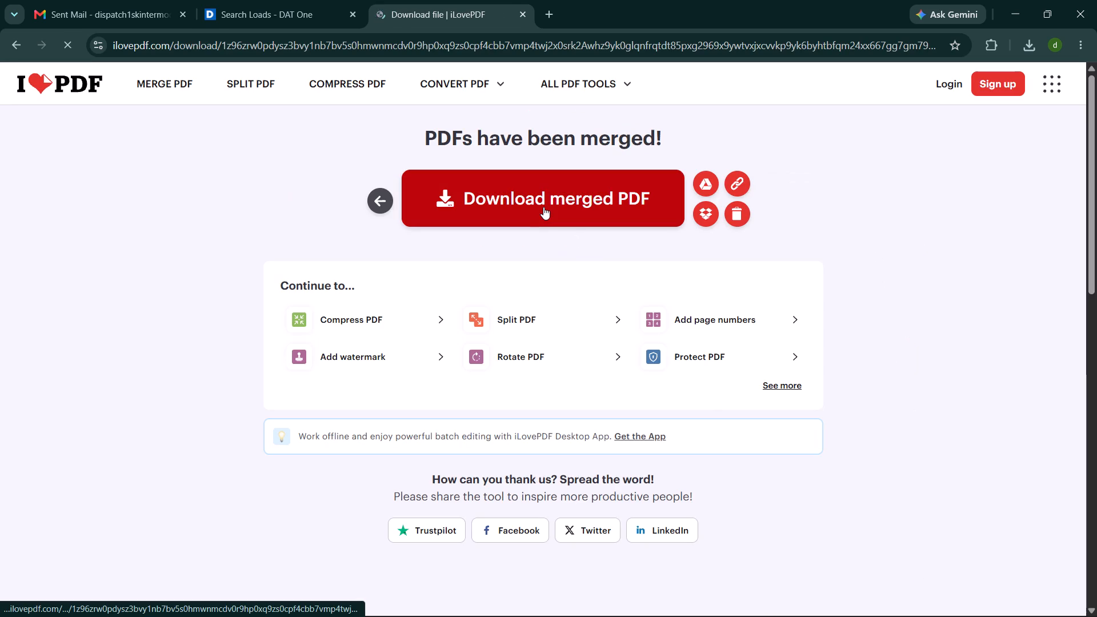
left_click(543, 207)
left_click(543, 207)
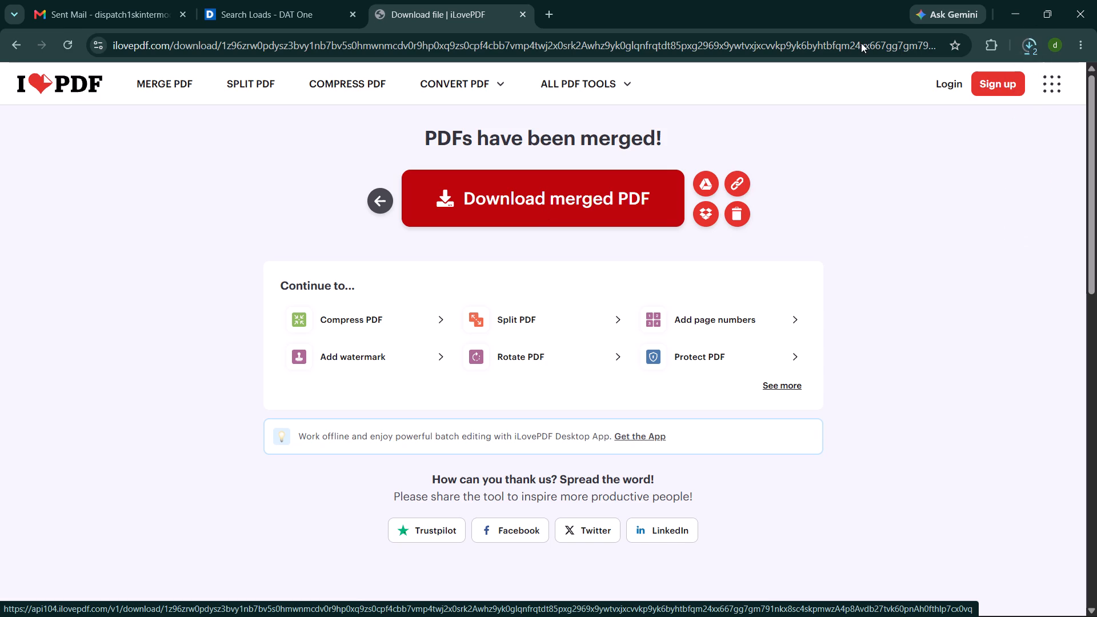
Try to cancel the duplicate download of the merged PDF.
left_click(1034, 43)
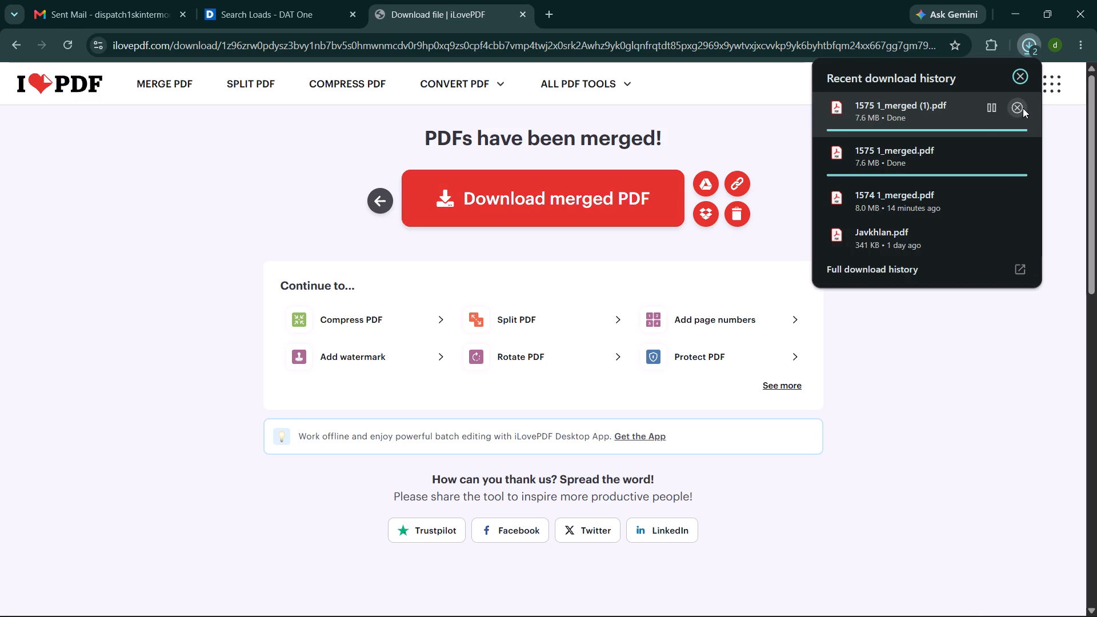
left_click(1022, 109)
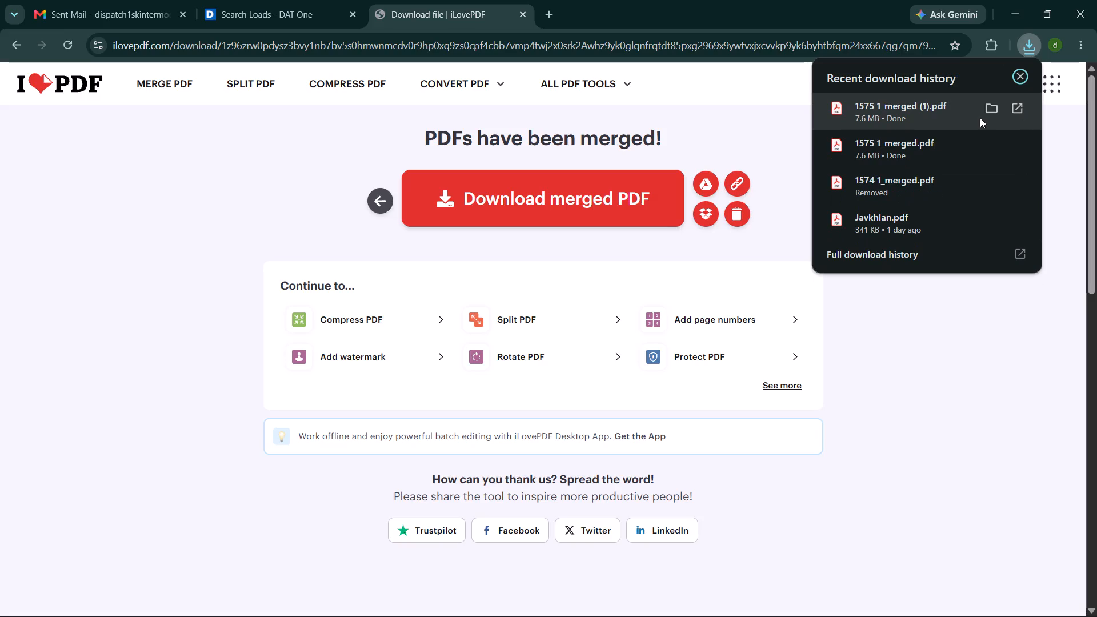
Open 1575 1_merged.pdf, review the rate confirmation, receipt and invoice across all its pages, and close it.
double_click(939, 137)
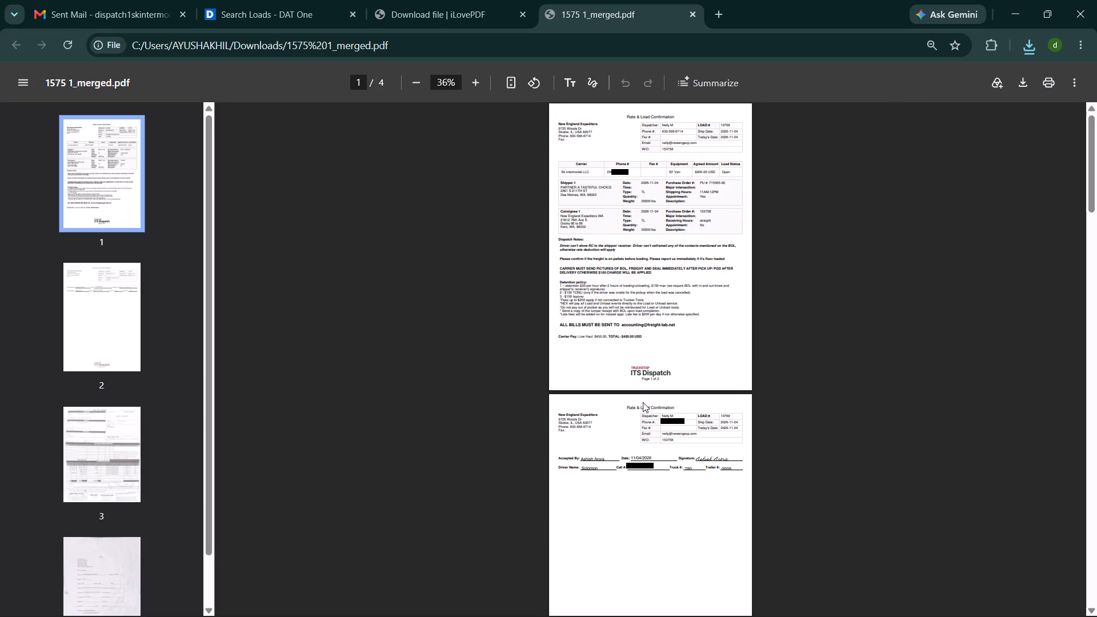
left_click(643, 402)
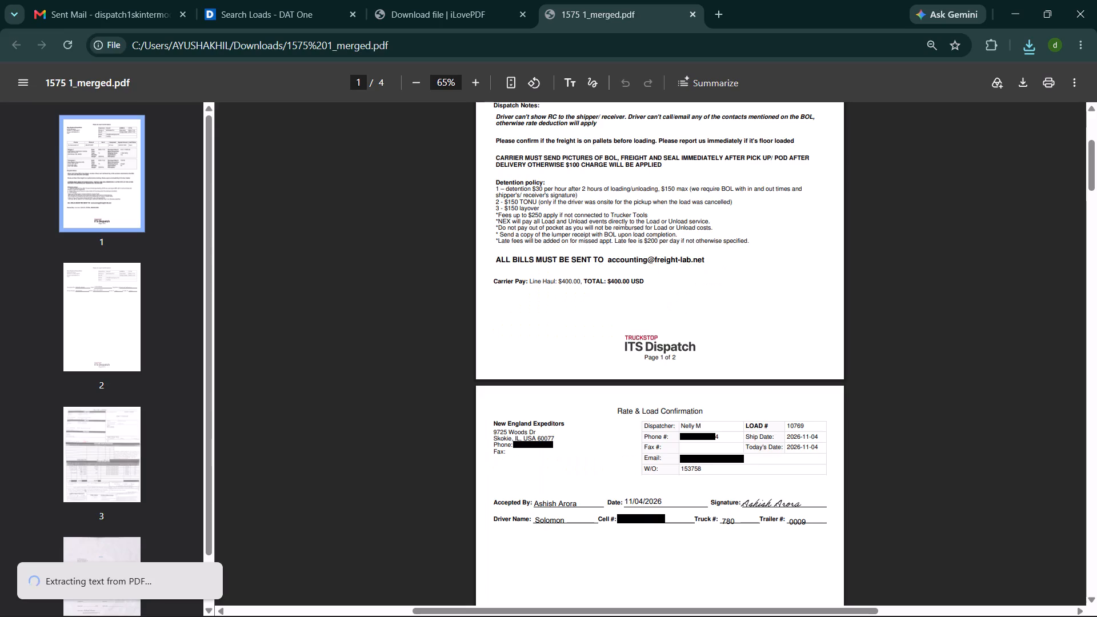
scroll(639, 404, "down", 1)
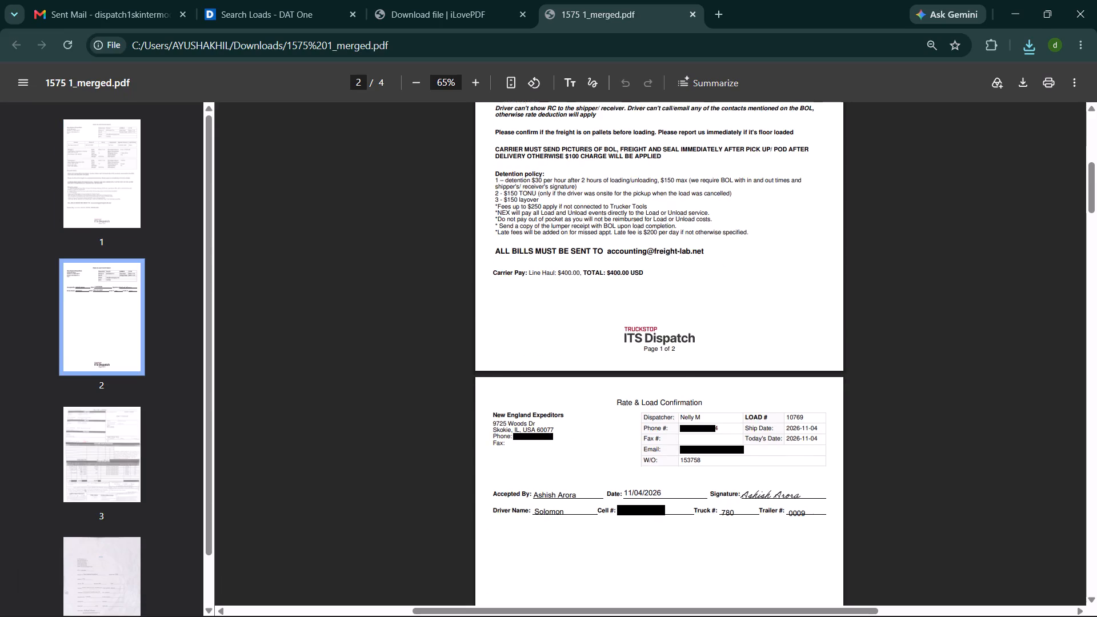
scroll(639, 404, "down", 10)
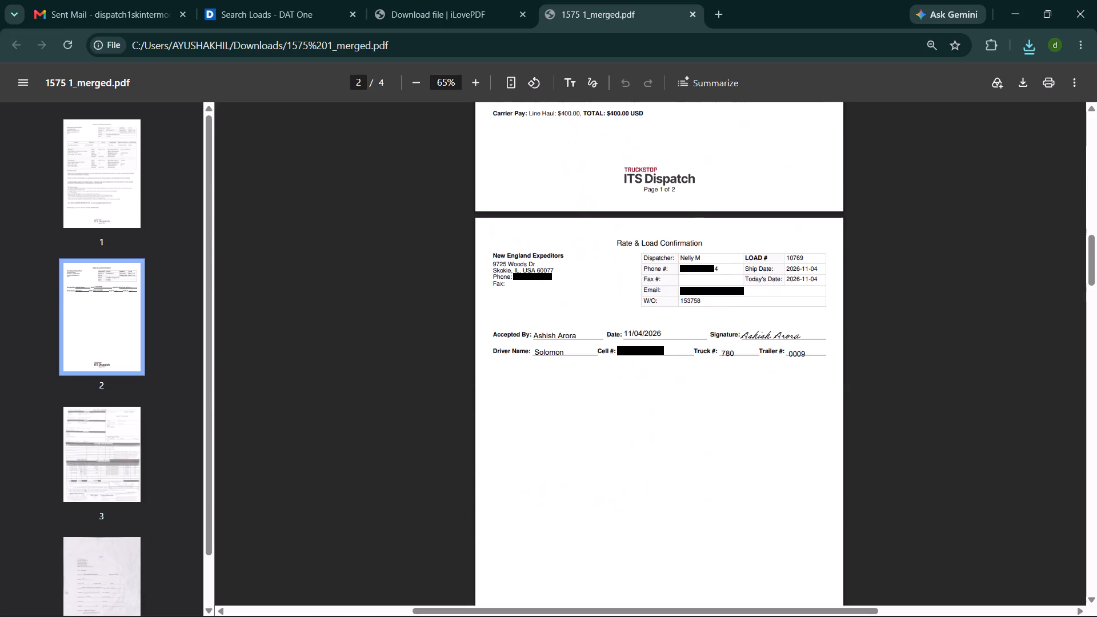
scroll(639, 404, "down", 7)
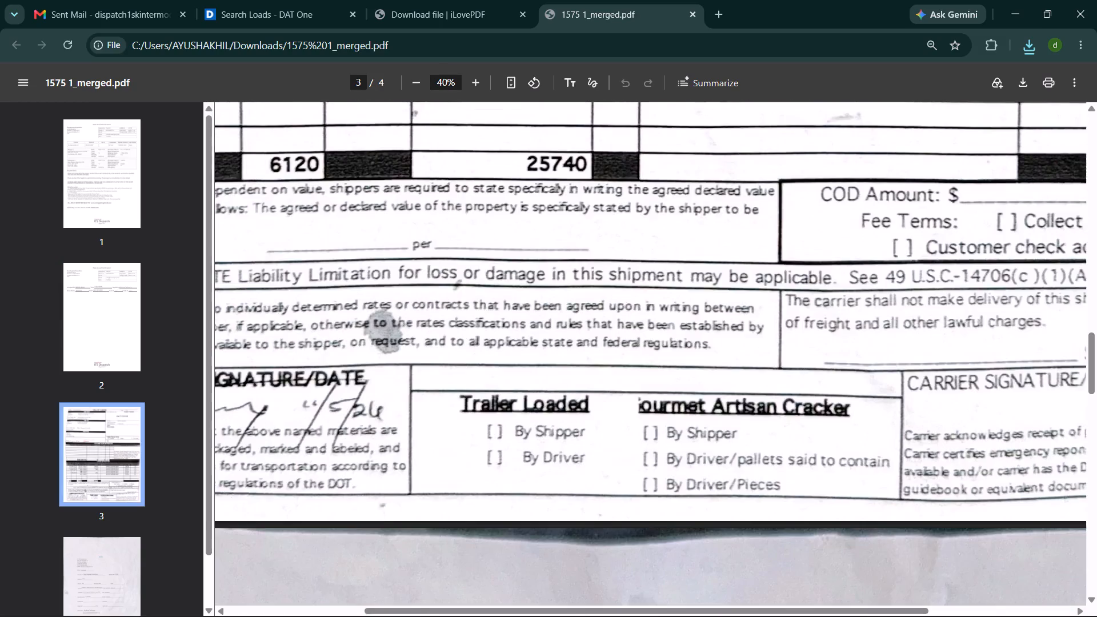
scroll(639, 404, "down", 5)
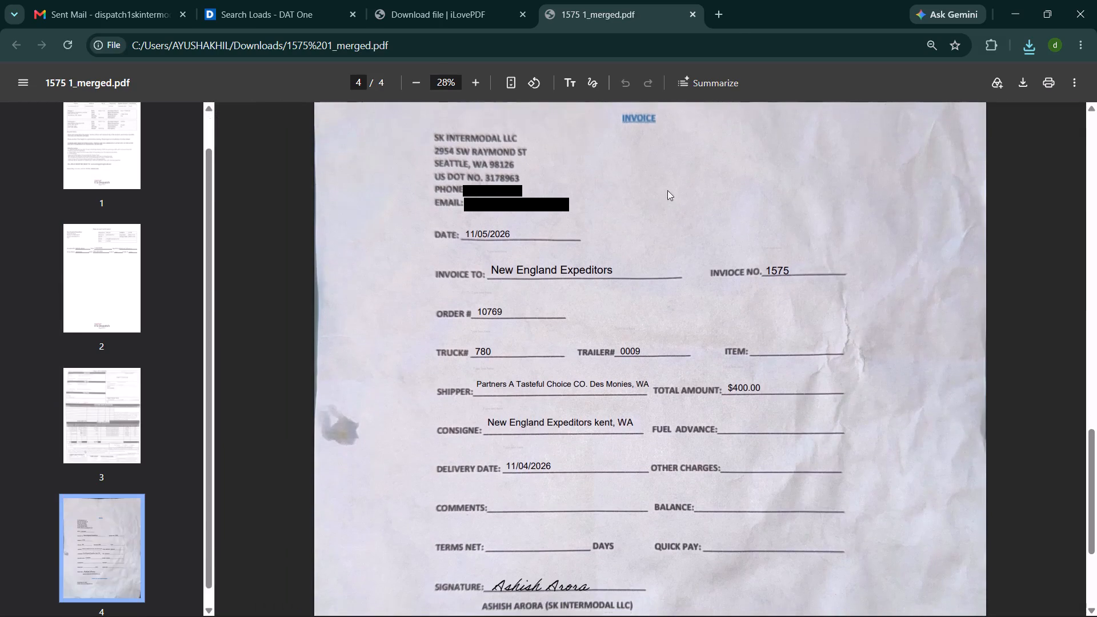
left_click(692, 13)
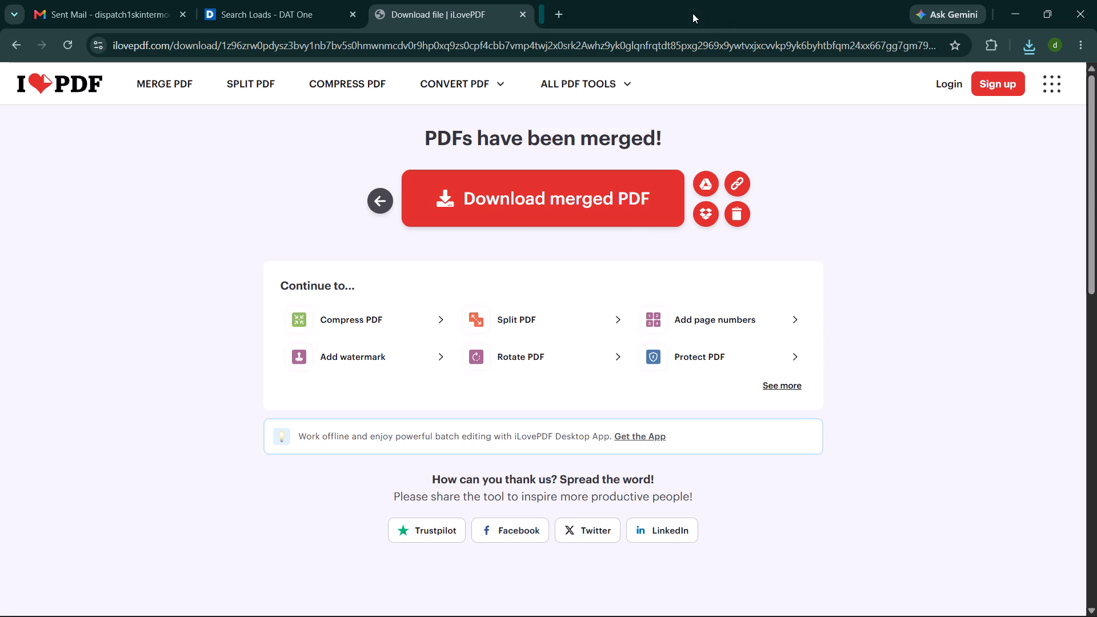
In File Explorer's Downloads folder, select the four consecutive files from 1575 1_merged through 1574.
left_click(494, 602)
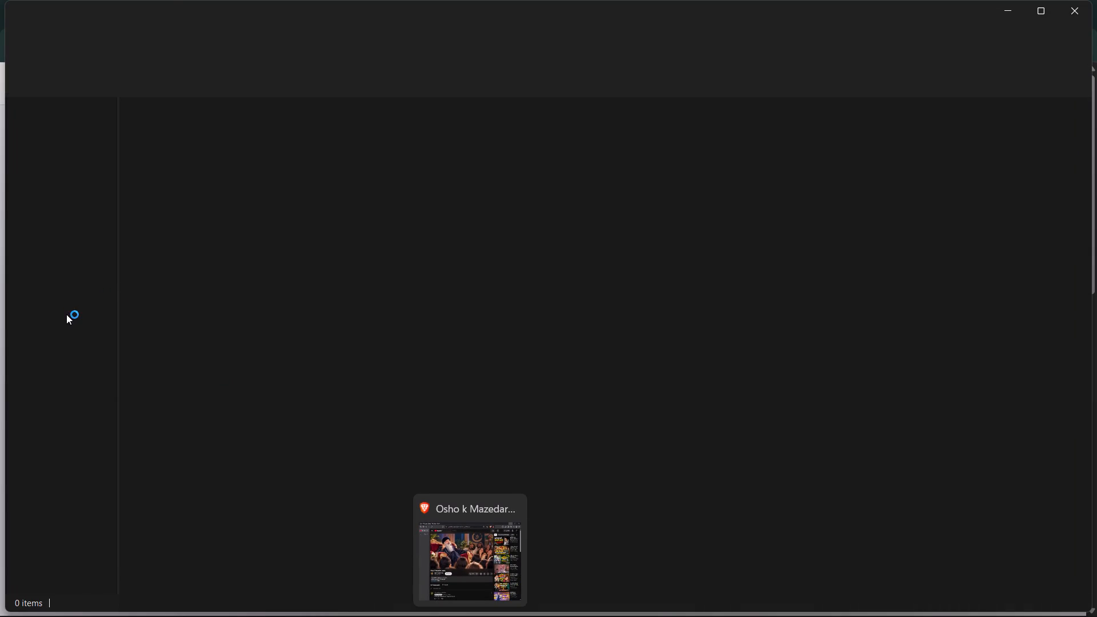
left_click(51, 338)
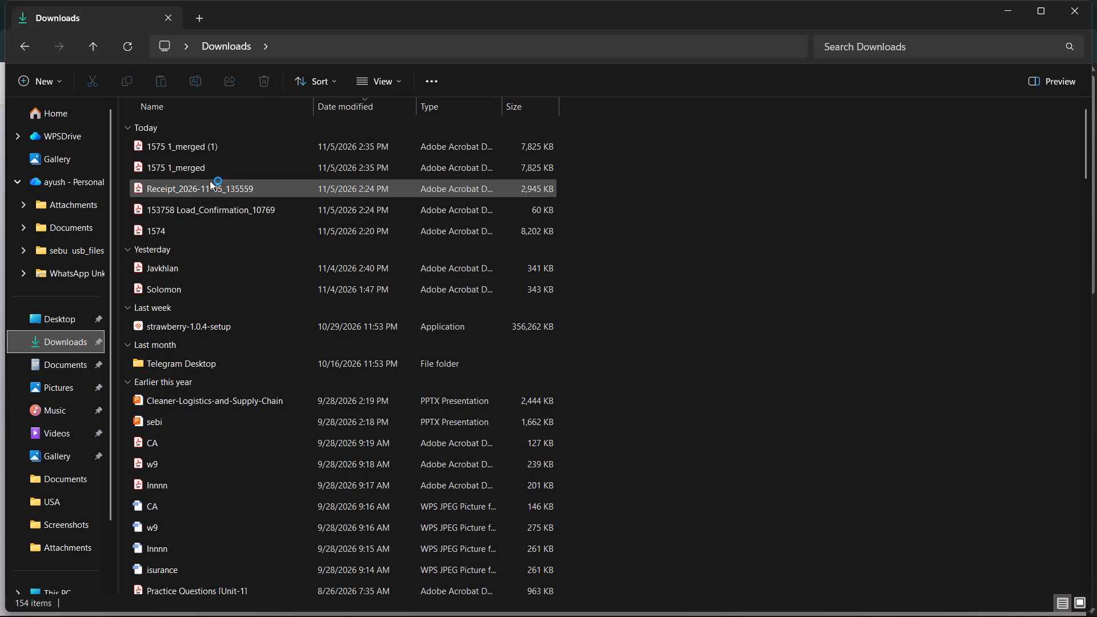
left_click(207, 163)
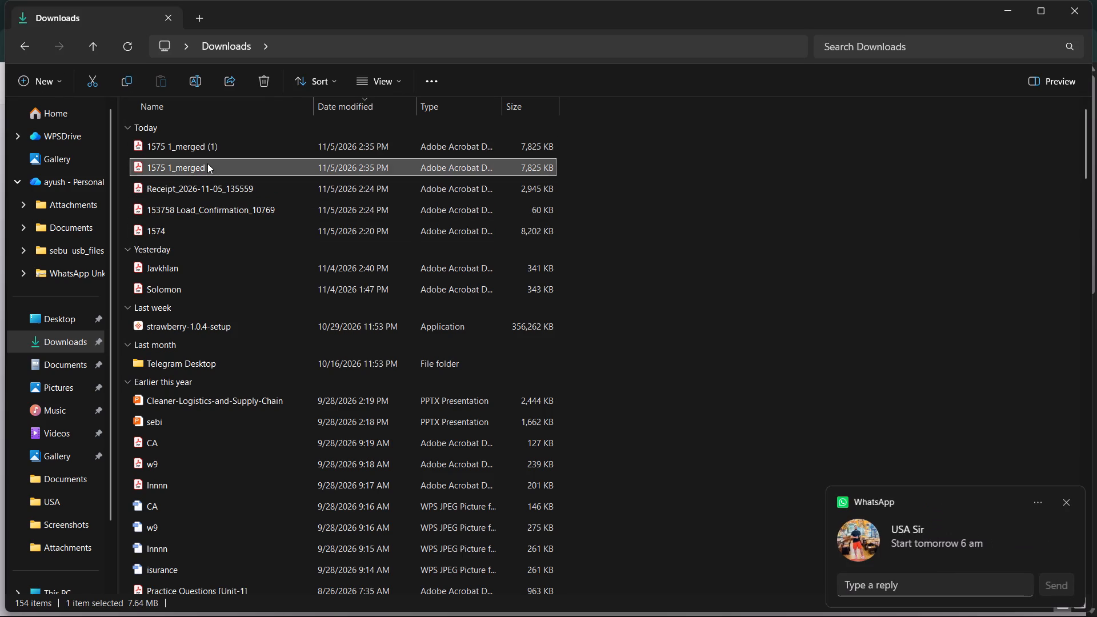
key("shift+Down")
key("shift+Down")
key("shift+Down")
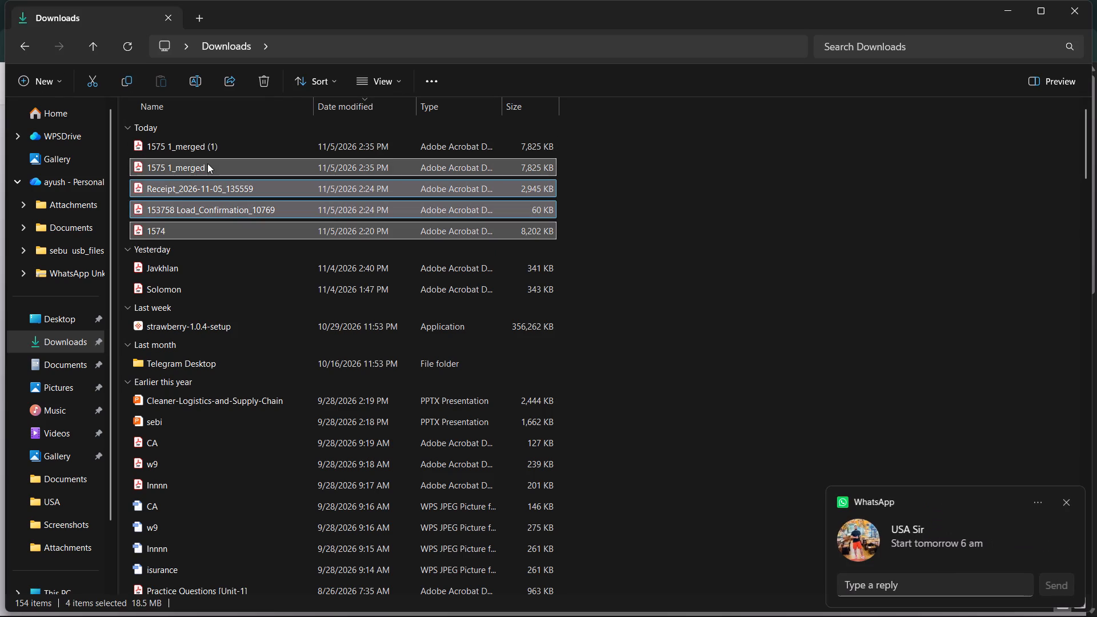
Delete the selected 1575 1_merged, receipt, load confirmation and 1574 files from Downloads.
left_click(259, 86)
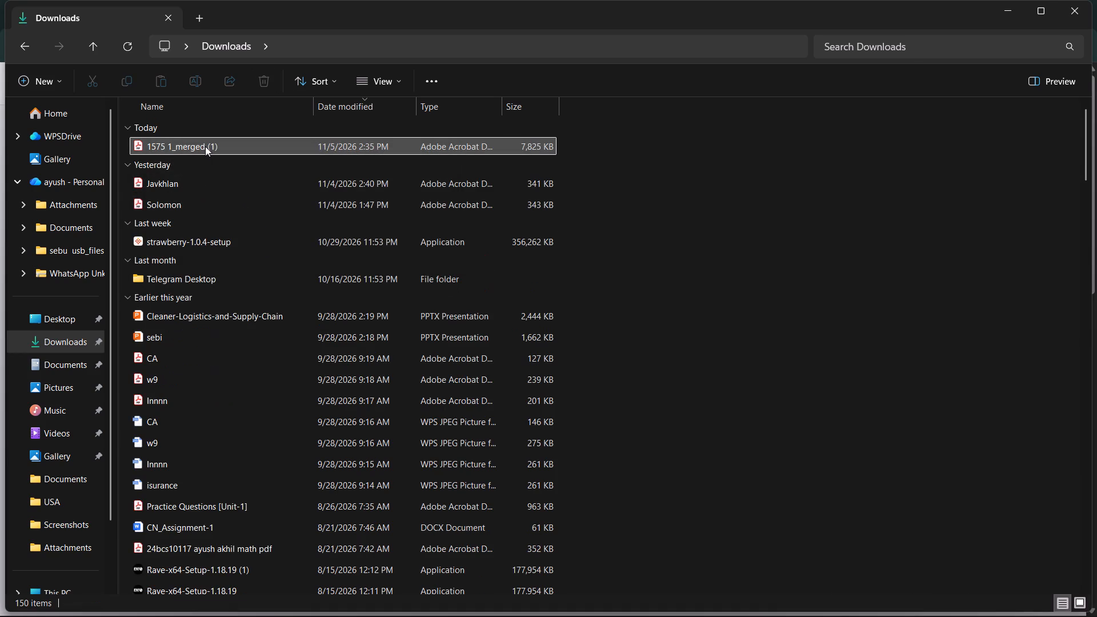
Rename the remaining merged PDF, 1575 1_merged (1), as 1575.
right_click(205, 146)
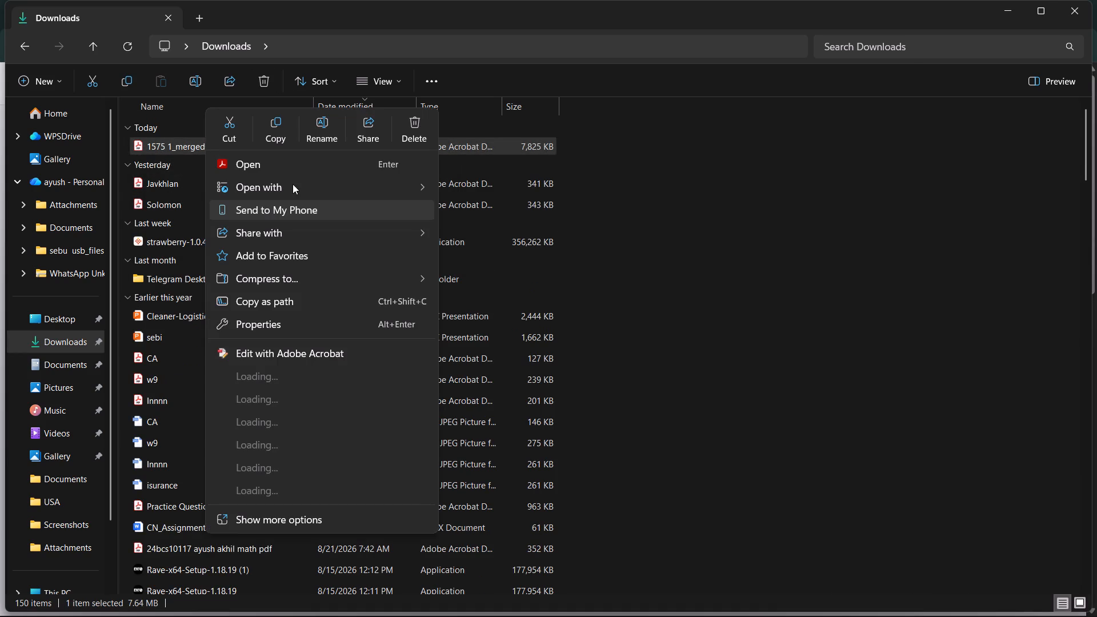
left_click(329, 134)
left_click(229, 146)
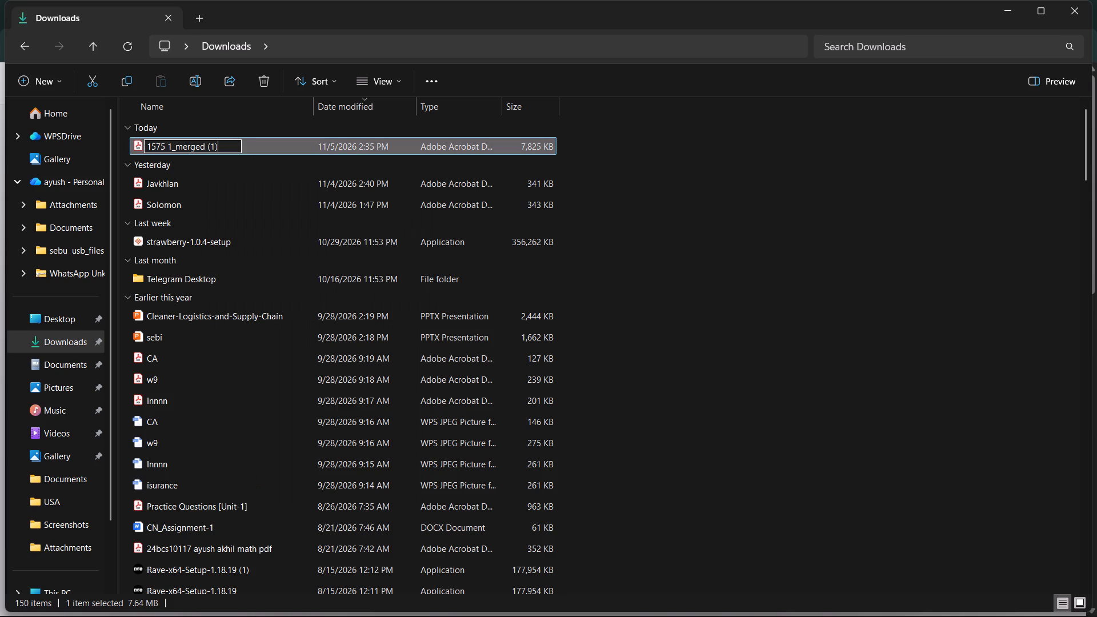
key("BackSpace")
key("BackSpace")
key("BackSpace")
key("BackSpace")
key("BackSpace")
key("BackSpace")
key("BackSpace")
key("BackSpace")
key("BackSpace")
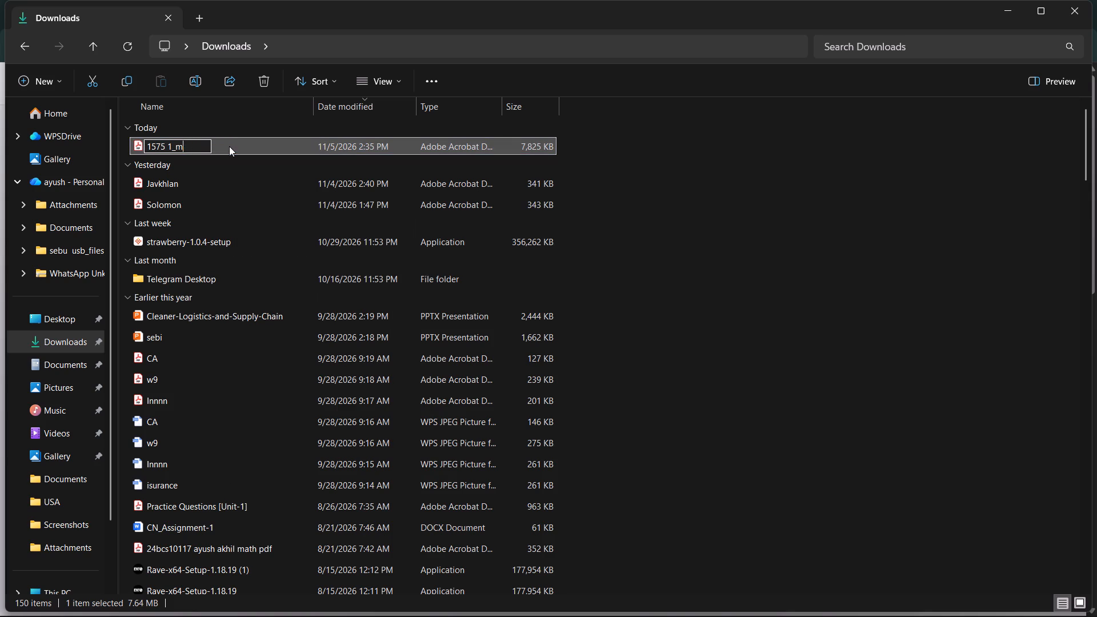
key("BackSpace")
key("BackSpace")
key("BackSpace")
key("Return")
Close the Downloads window and the finished iLovePDF merge page in Chrome.
left_click(1074, 14)
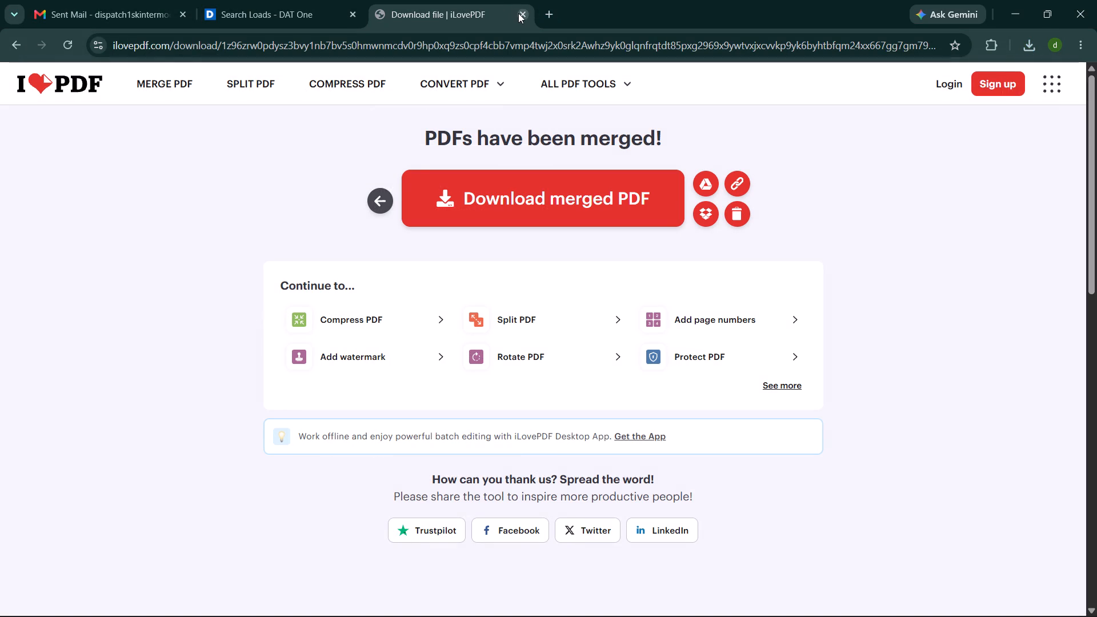
left_click(518, 13)
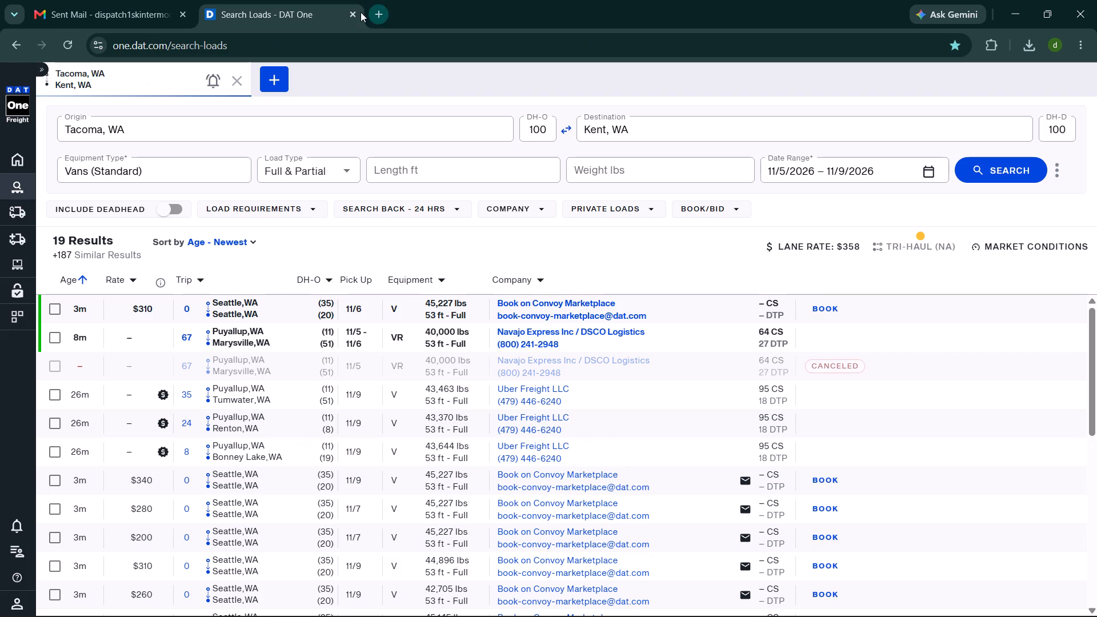
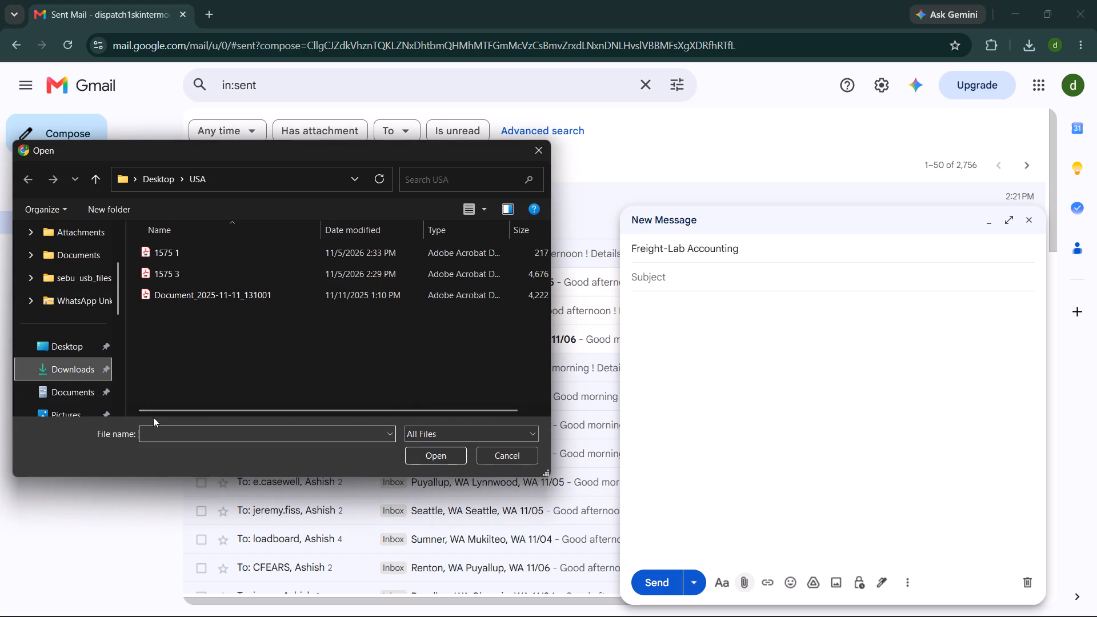
Choose 1575.pdf from the Downloads folder as the attachment for the new message to Freight-Lab Accounting.
left_click(158, 433)
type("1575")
left_click(162, 446)
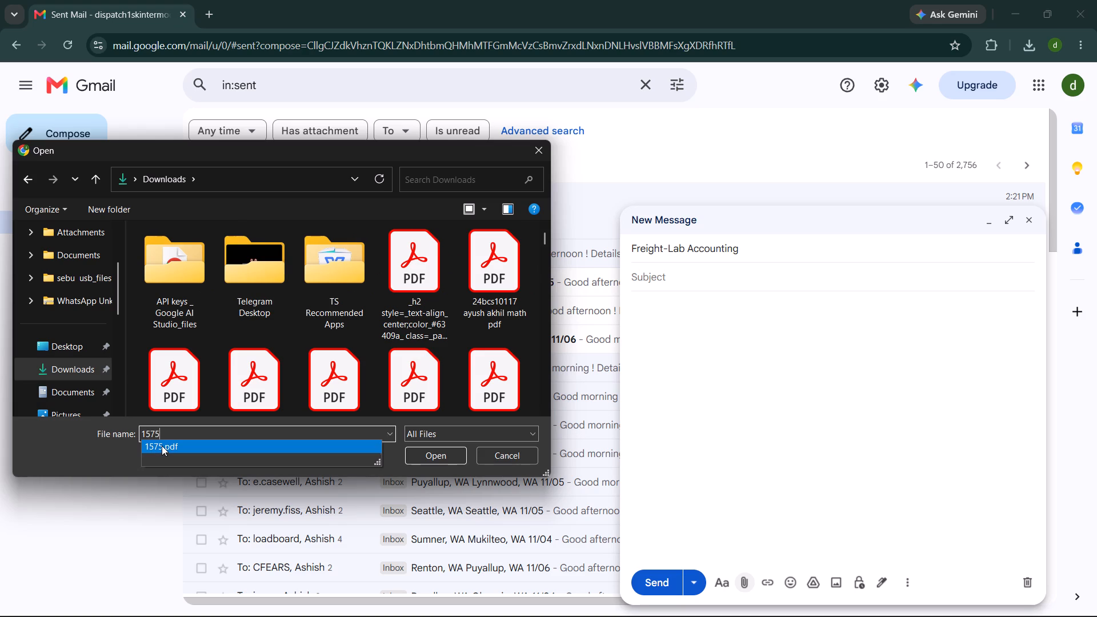